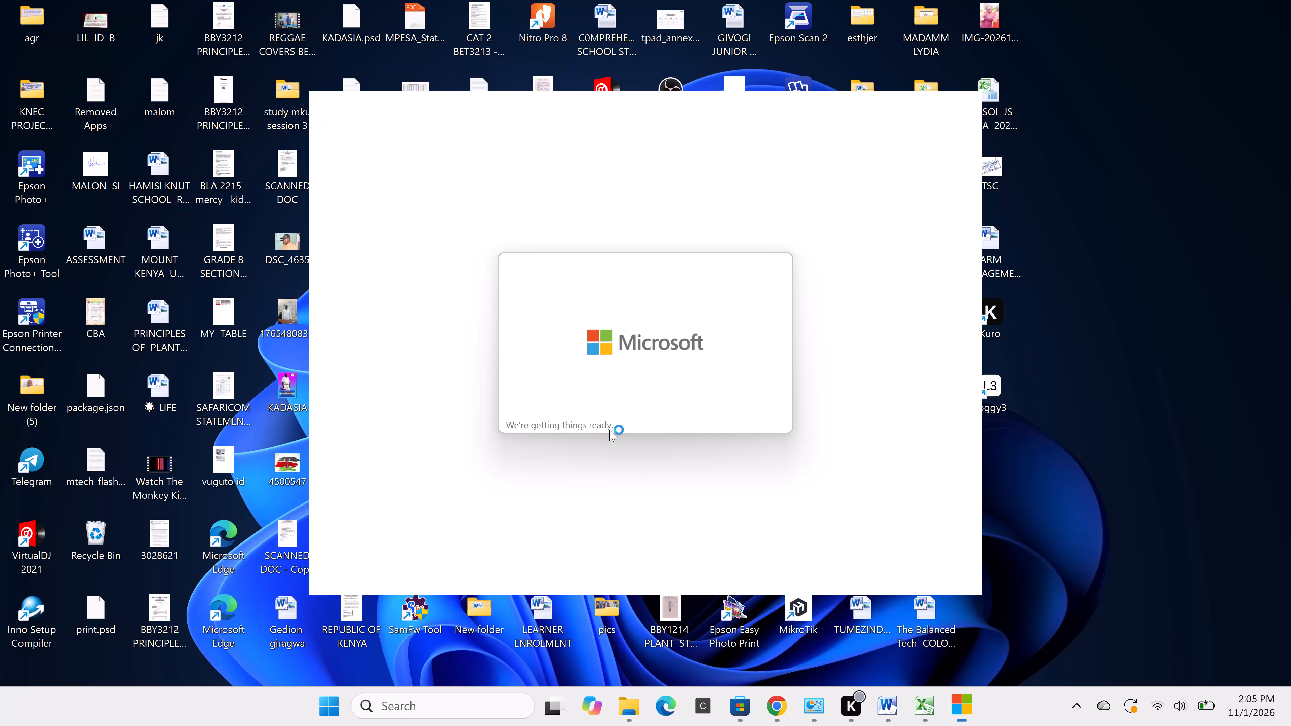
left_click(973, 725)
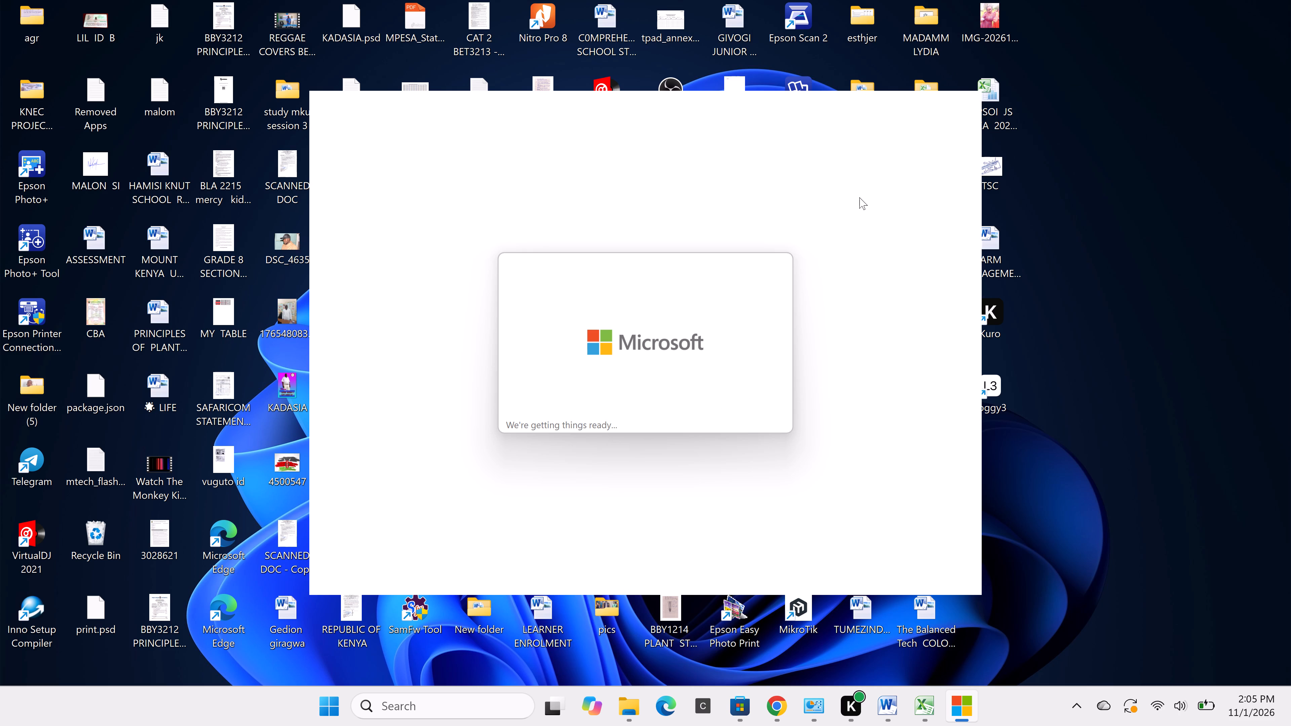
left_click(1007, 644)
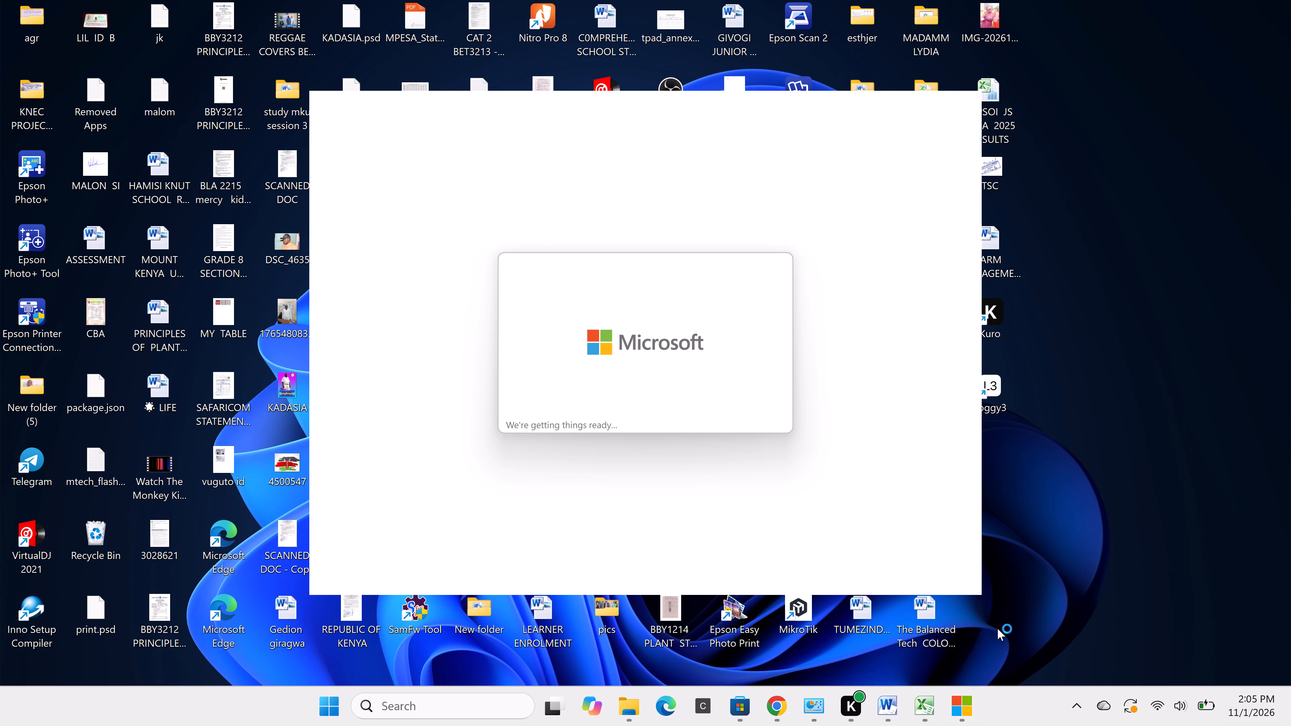
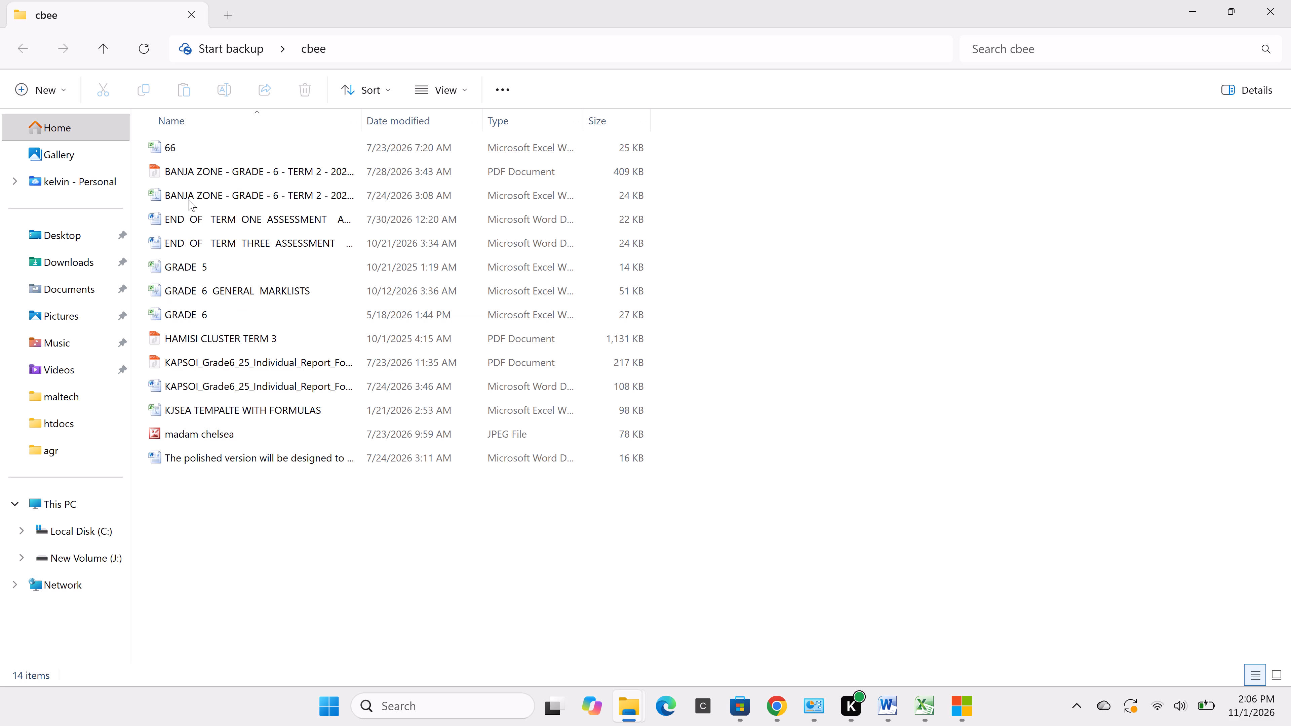
Open the workbook 66 from the cbee folder and copy the learner names in B3:B27 of Sheet2.
triple_click(205, 145)
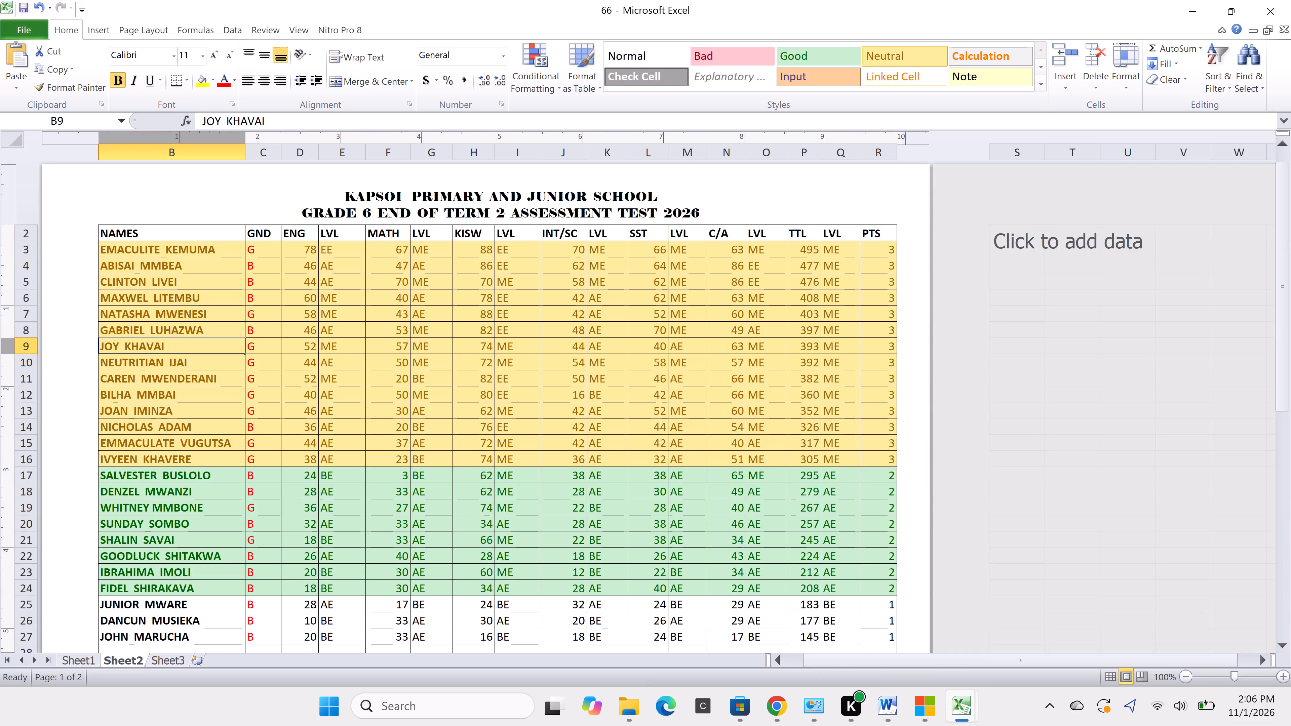
left_click_drag(147, 243, 165, 615)
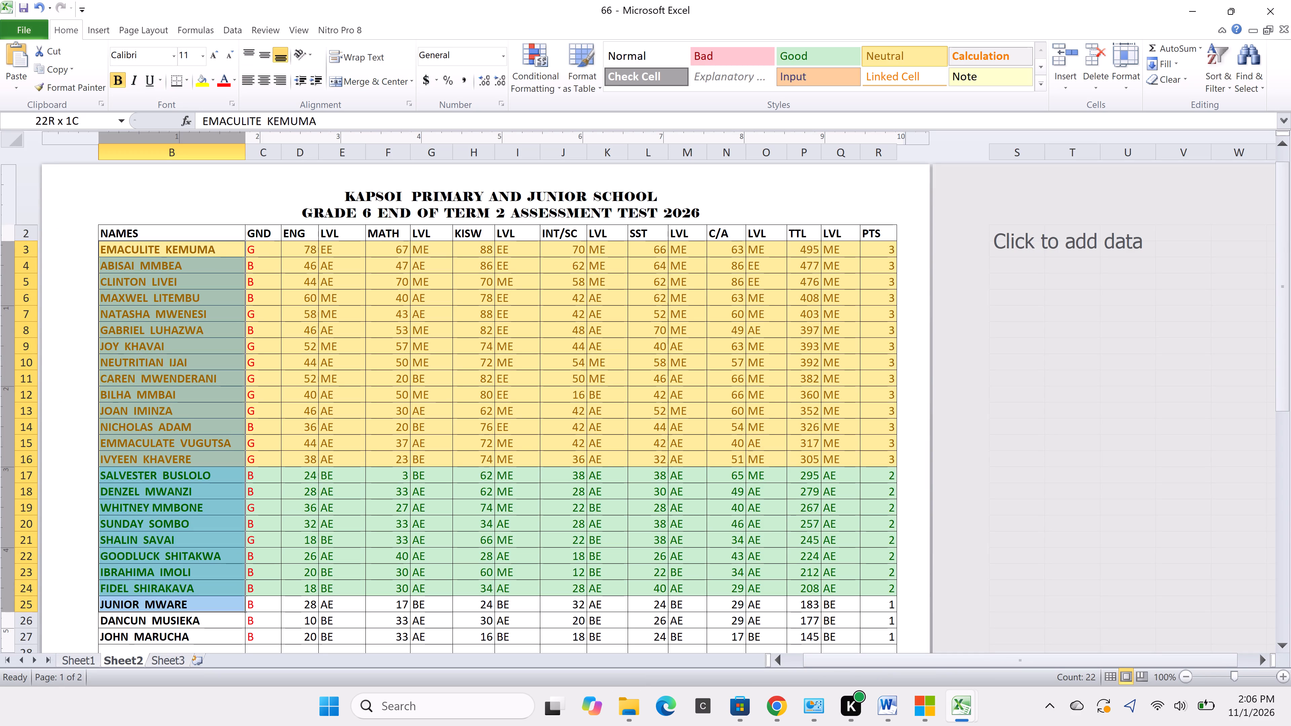
left_click_drag(165, 615, 159, 546)
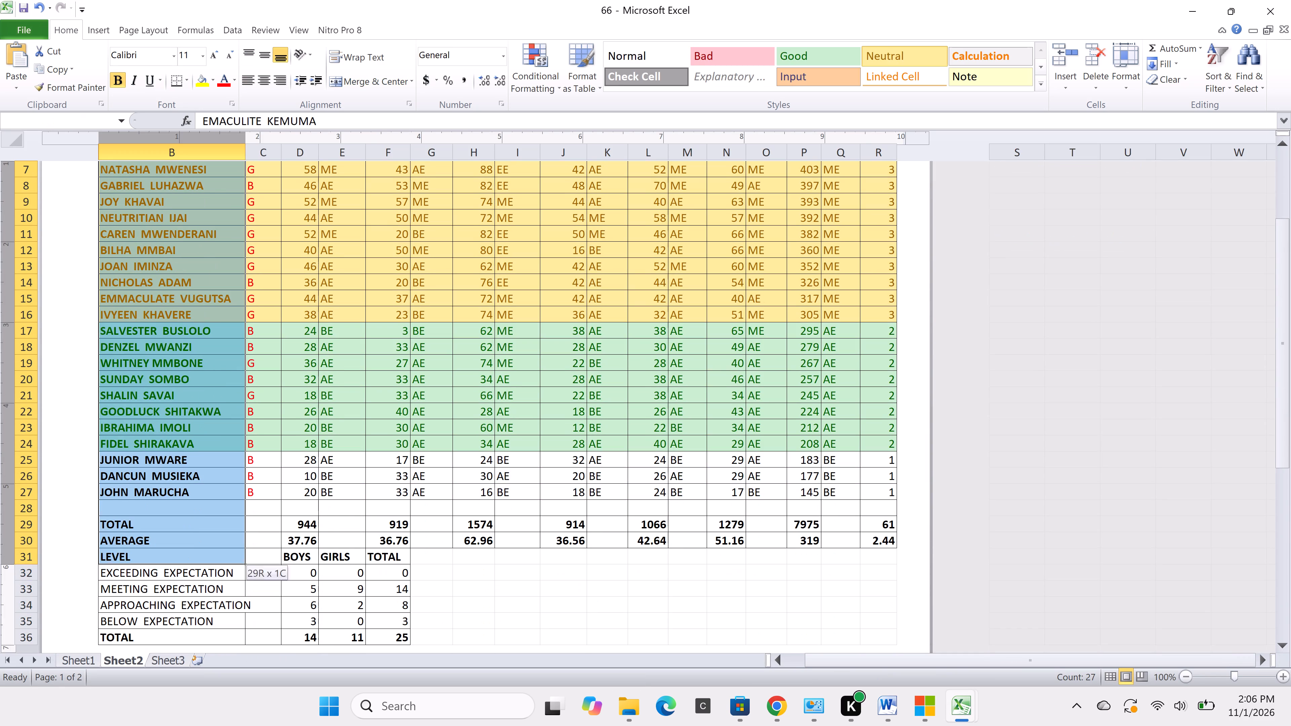
left_click_drag(159, 546, 170, 485)
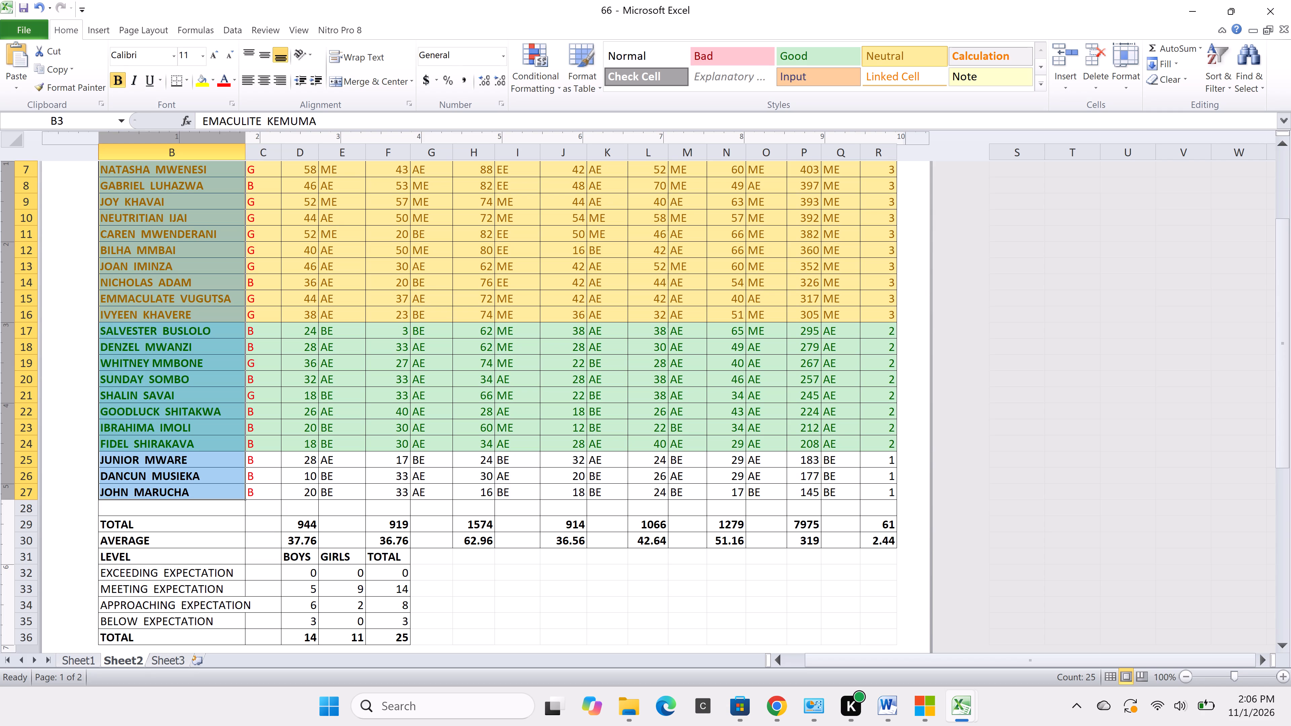
key("ctrl+c")
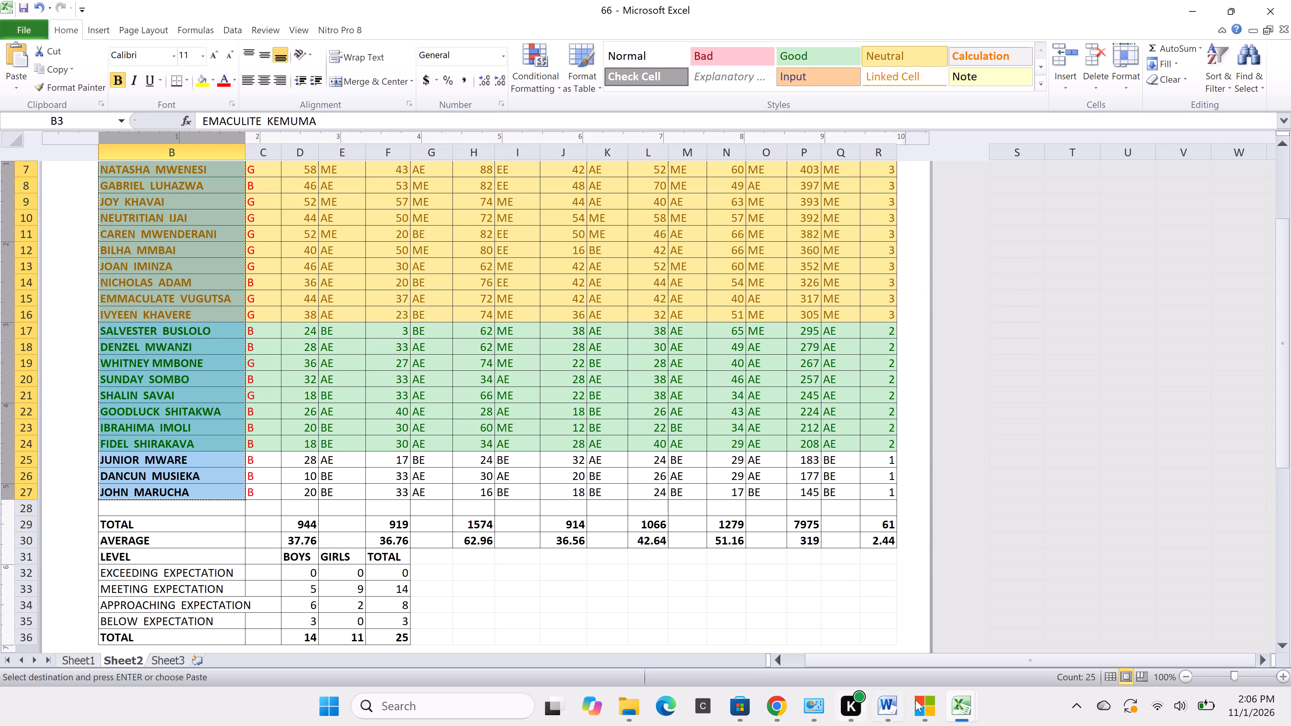
Switch to Book1 and paste the copied learner names into column A starting at cell A4.
left_click(956, 704)
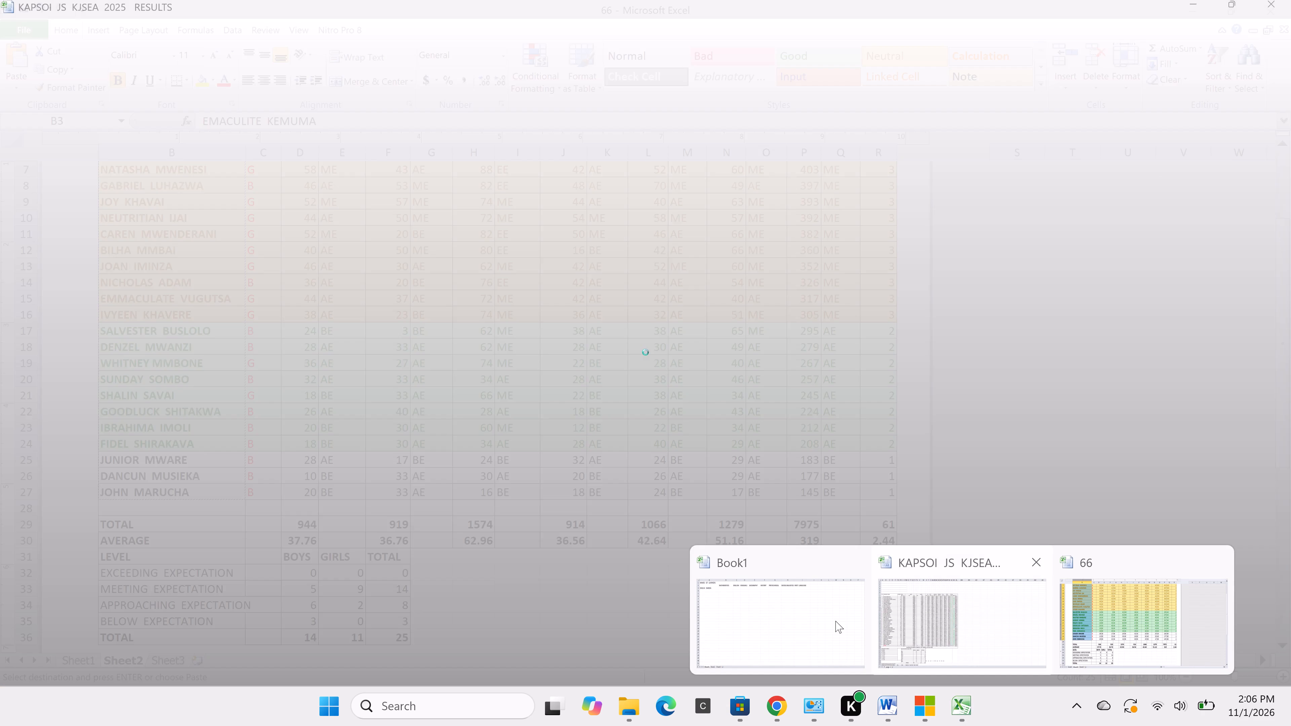
left_click(806, 618)
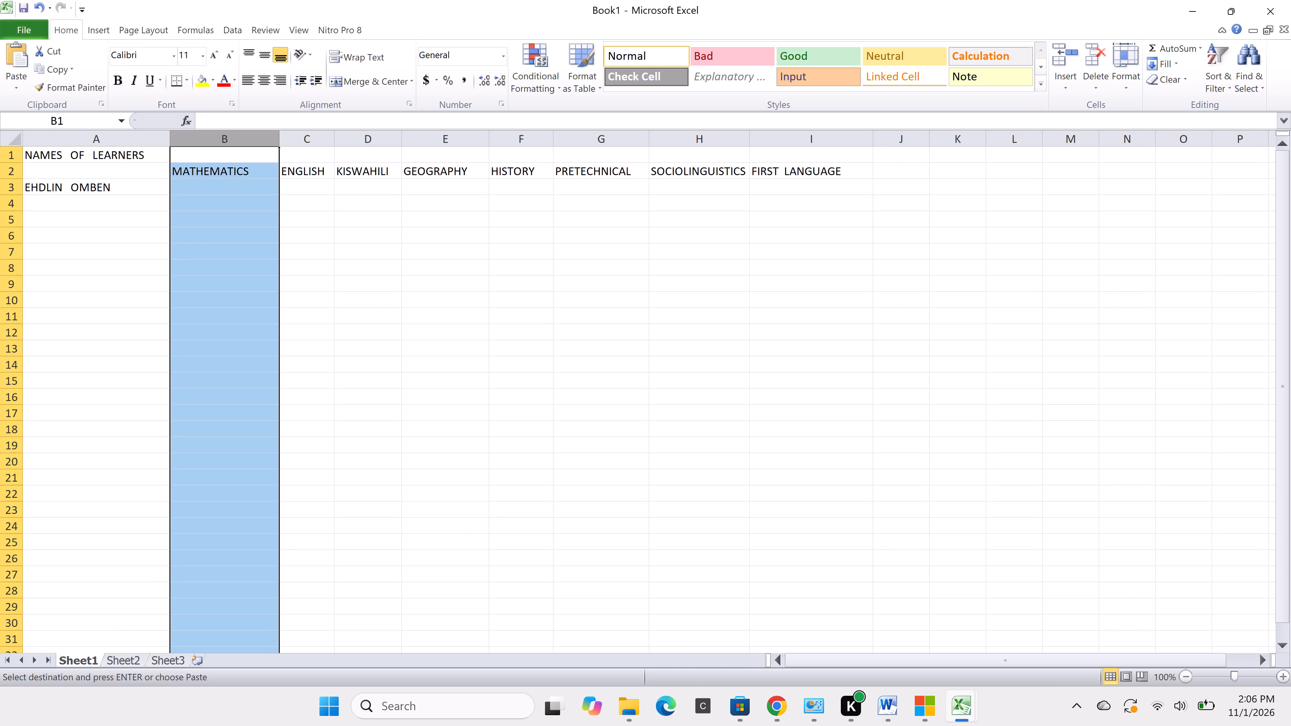
left_click(63, 203)
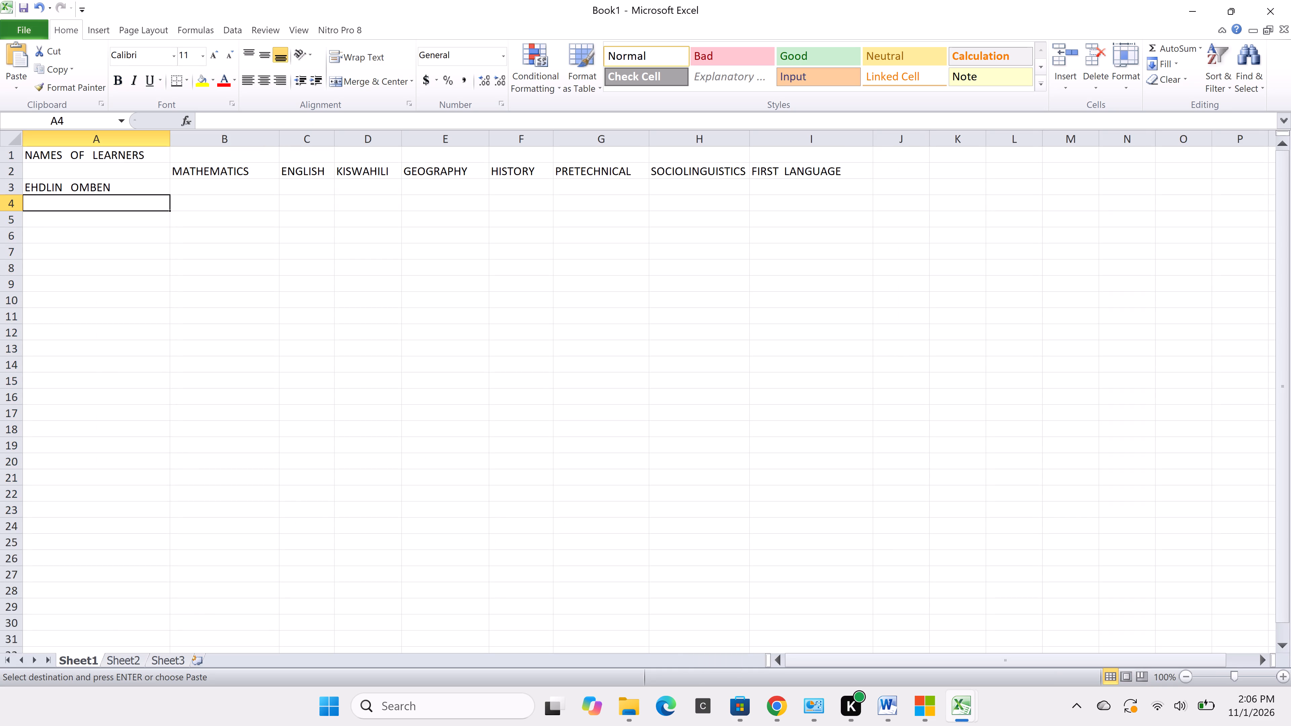
key("ctrl+v")
Enter the Mathematics marks 12, 13, 45, 32, 54 and 56 in cells B3 to B8.
left_click(203, 201)
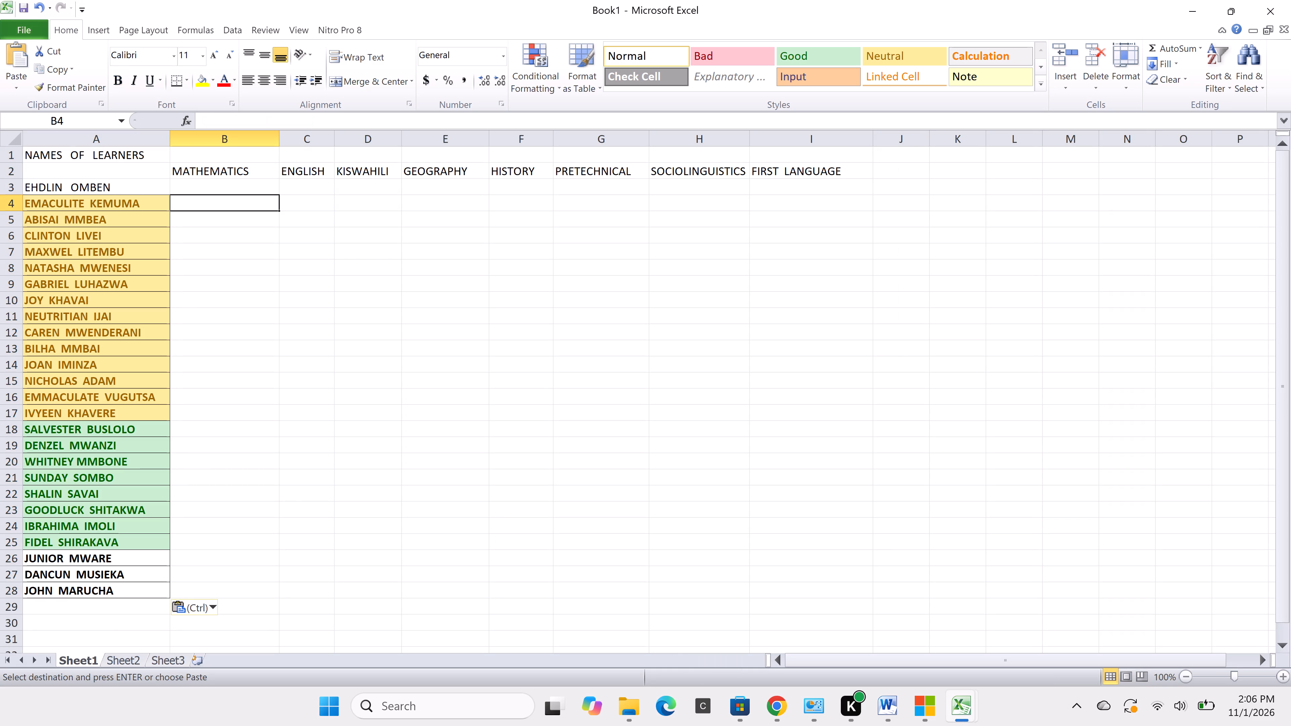
left_click(202, 191)
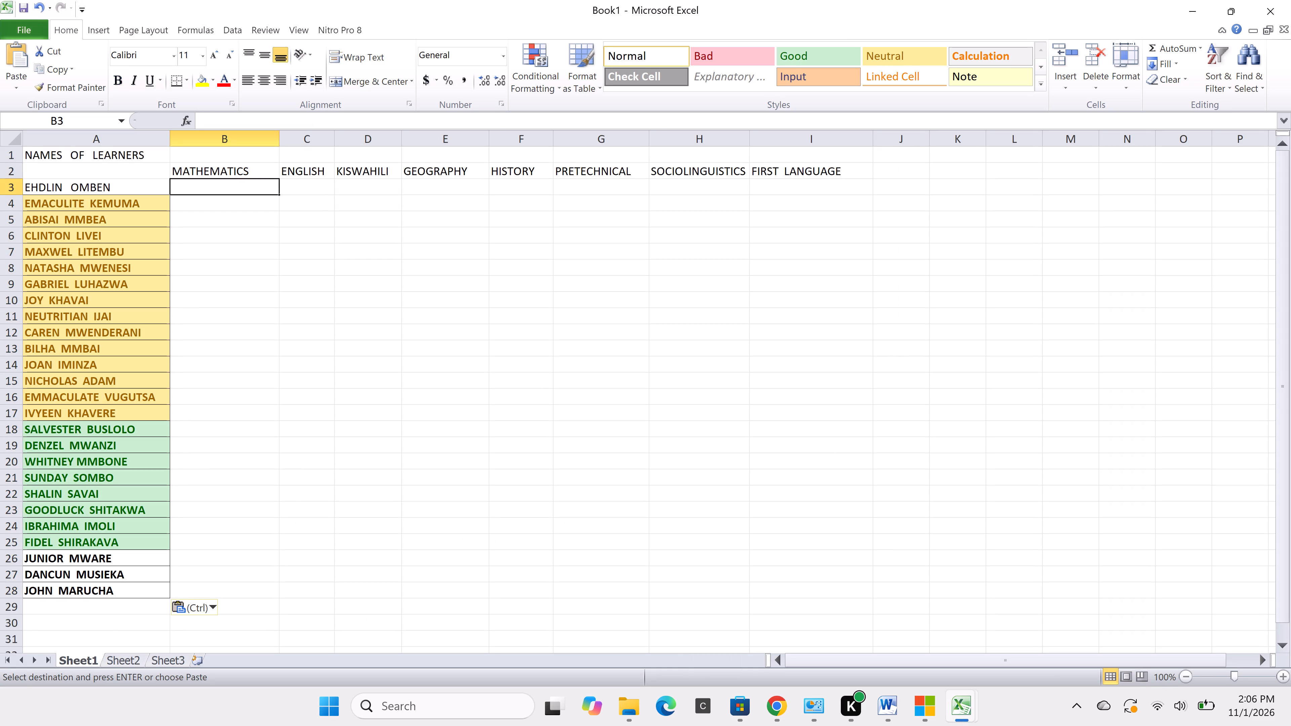
type("12")
key("Down")
type("13")
key("Down")
type("45")
key("Down")
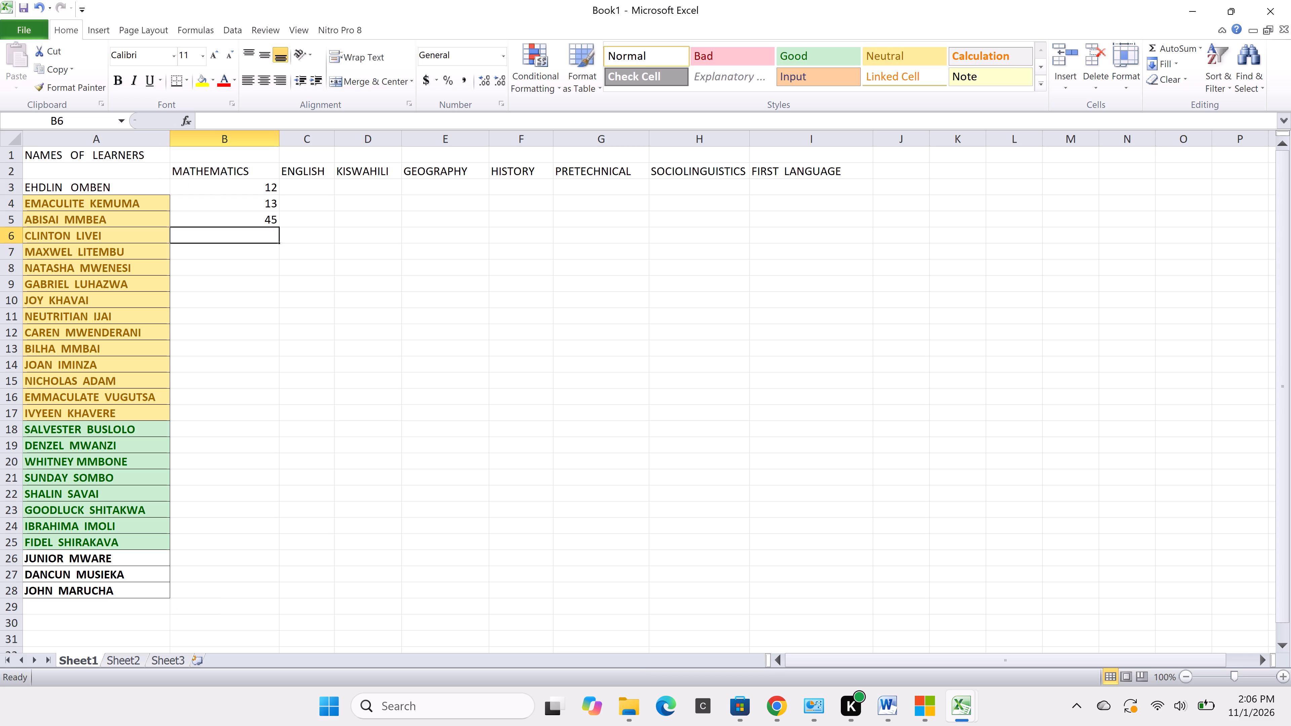
type("32")
key("Down")
type("54")
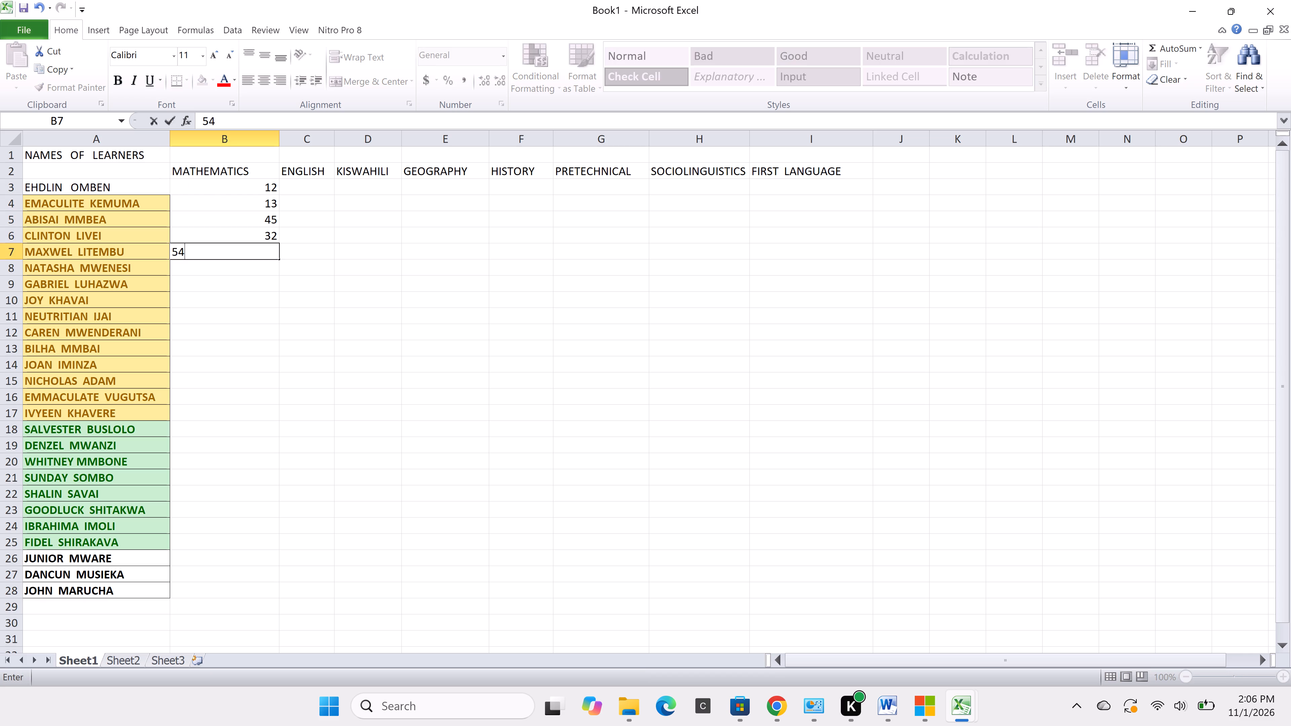
key("Down")
type("56")
key("Down")
Enter the Mathematics marks 35, 24, 75, 87, 57 and 67 in cells B9 to B14.
type("35")
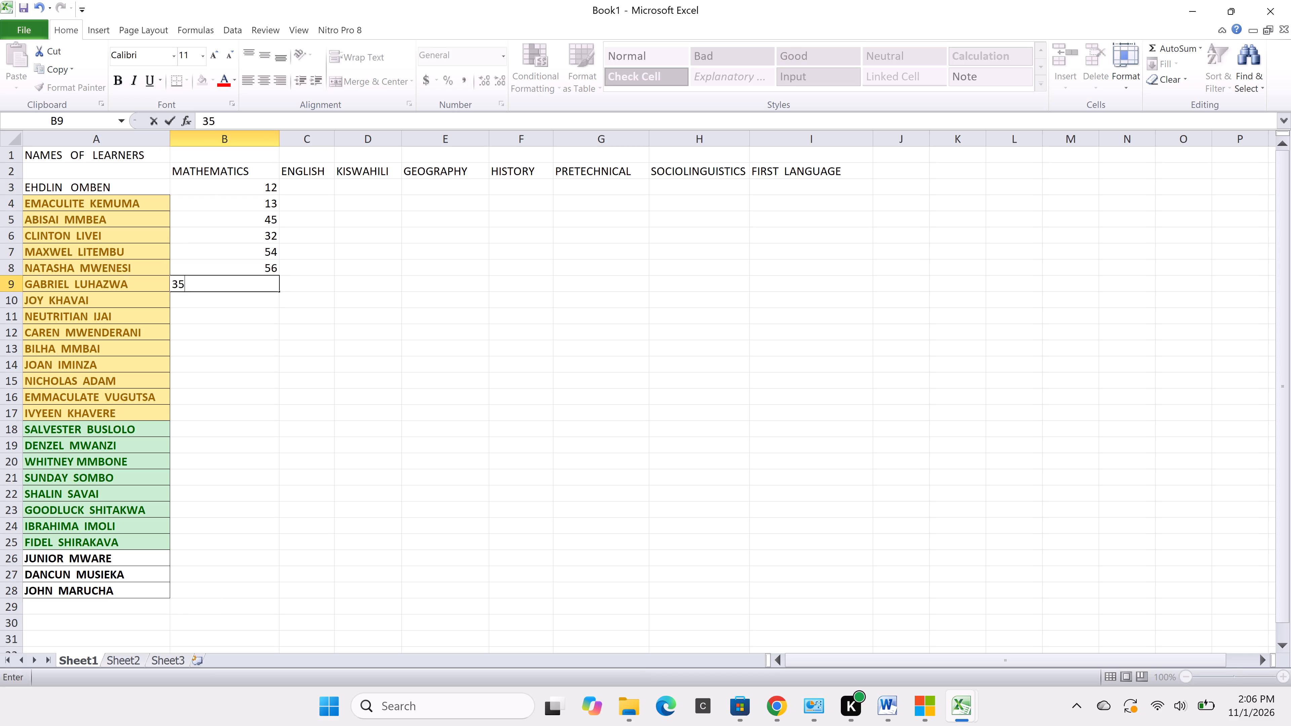
key("Down")
type("24")
key("Down")
type("75")
key("Down")
type("87")
key("Down")
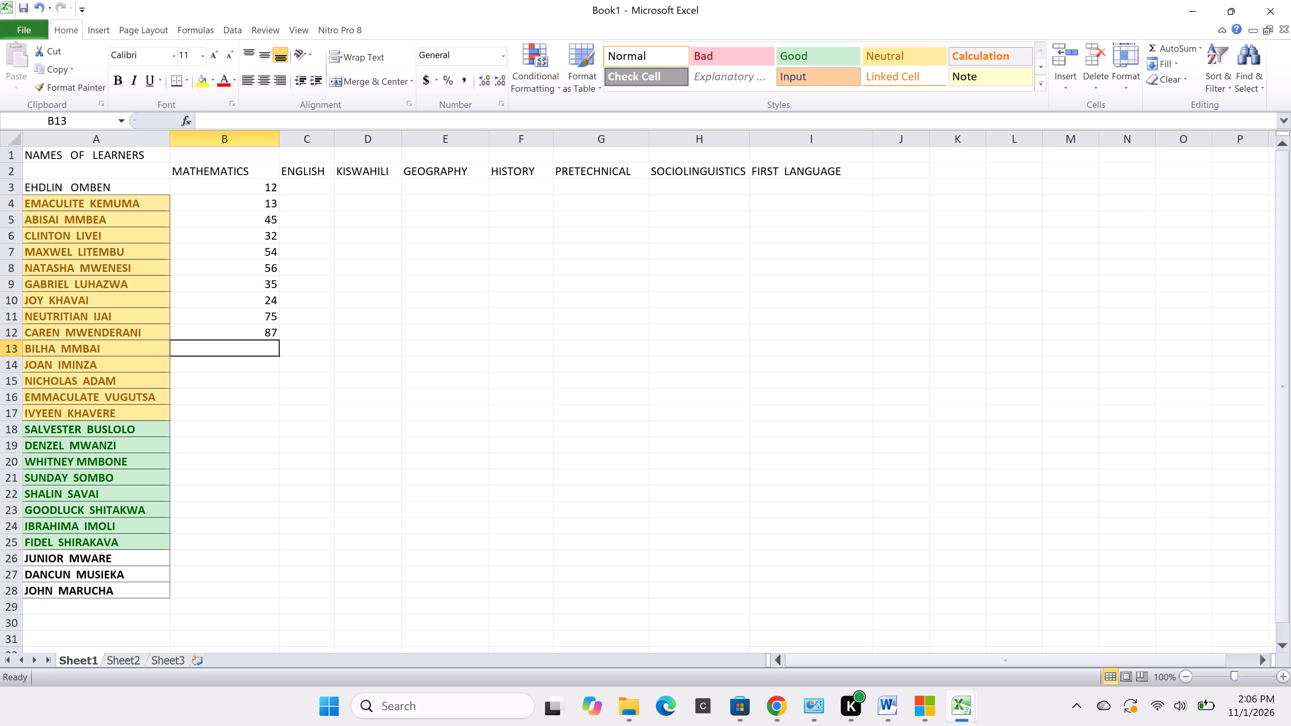
type("57")
key("Down")
type("466")
key("Down")
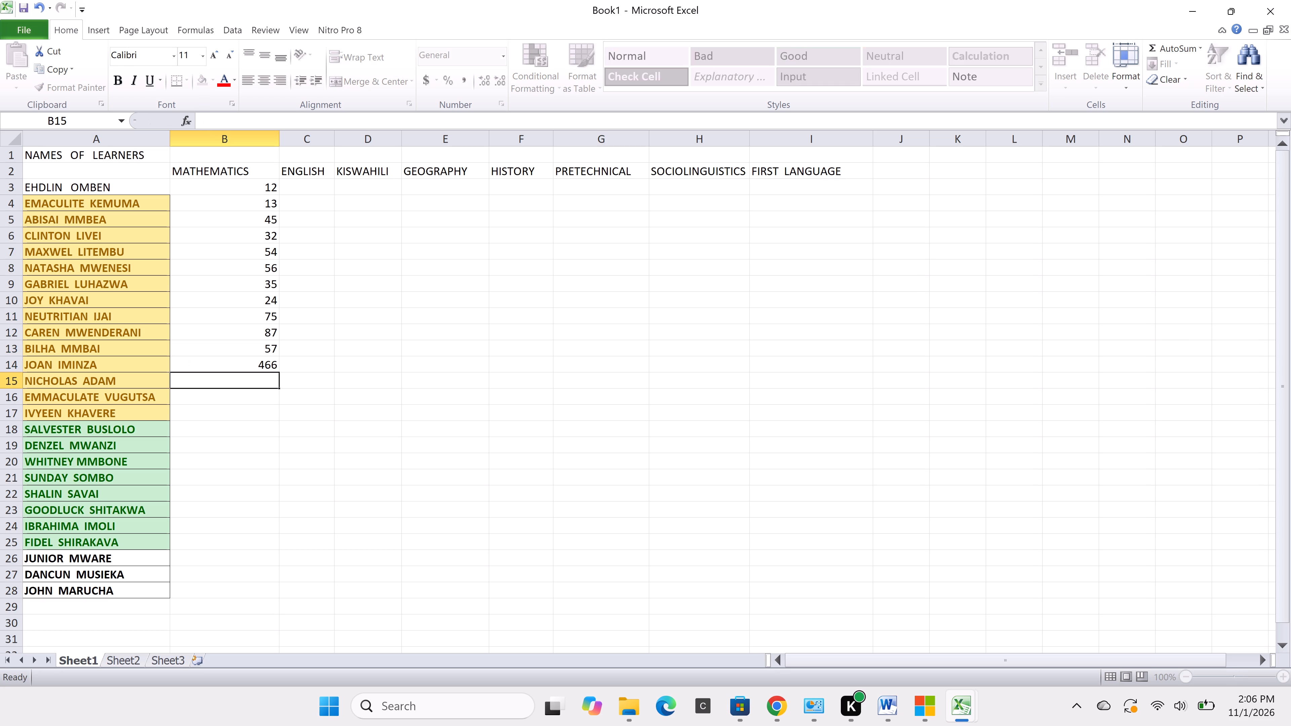
key("Up")
type("67")
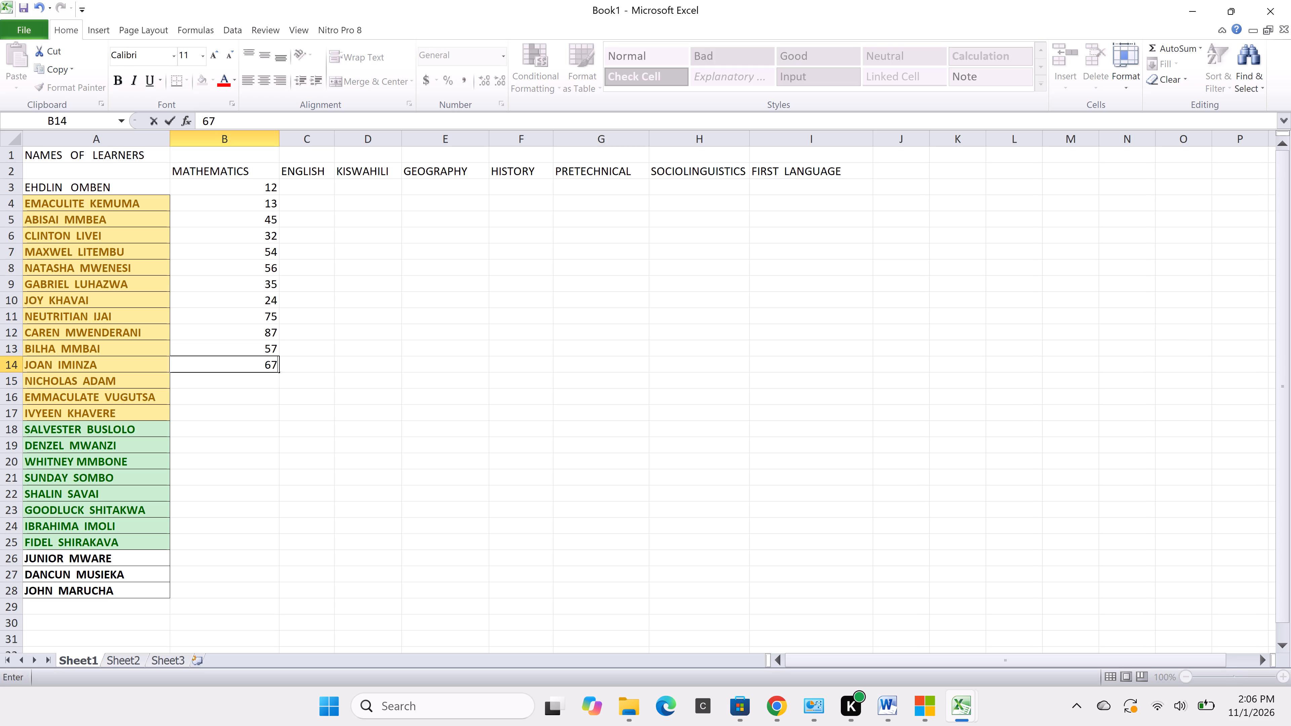
key("Down")
Enter the Mathematics marks 09, 57, 46, 36, 75, 86 and 86 in cells B15 to B21.
type("09")
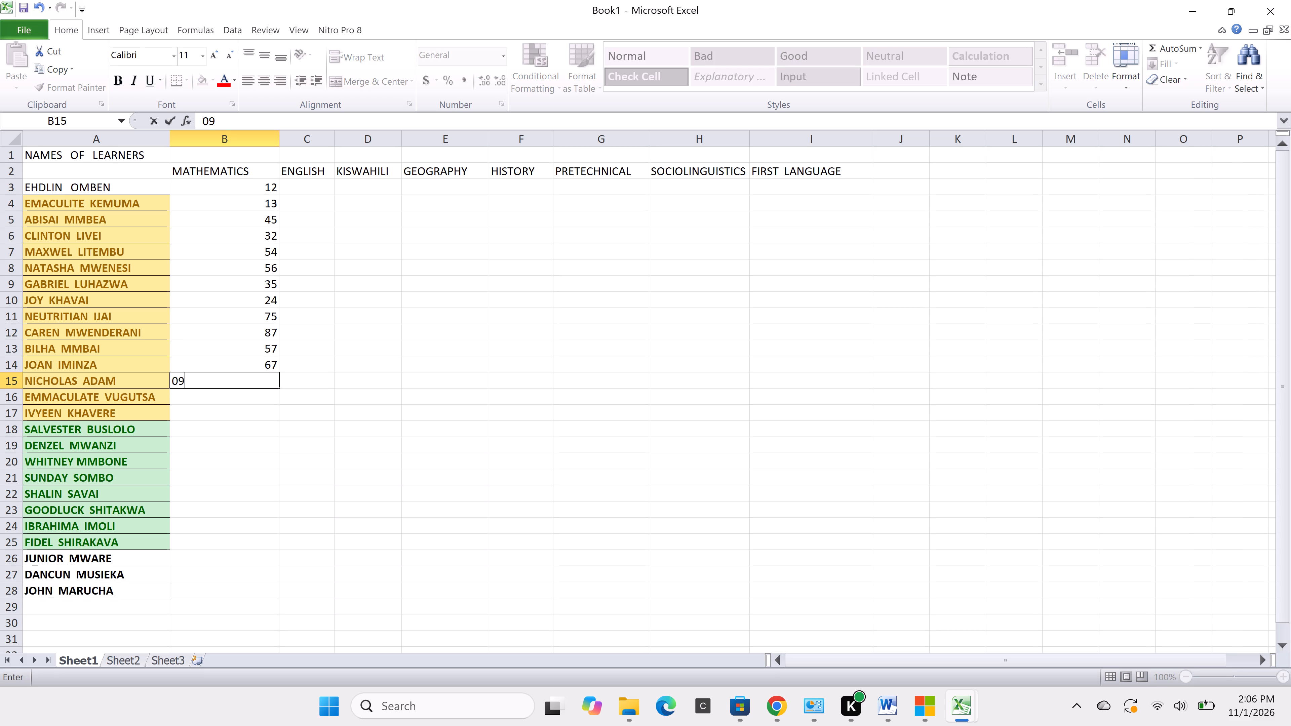
key("Down")
type("57")
key("Down")
type("46")
key("Down")
type("36")
key("Down")
type("75")
key("Down")
type("86")
key("Down")
type("86")
key("Down")
Enter the Mathematics marks 97, 08, 6 and 56 in cells B22 to B25.
type("97")
key("Down")
type("08")
key("Down")
key("6")
key("Down")
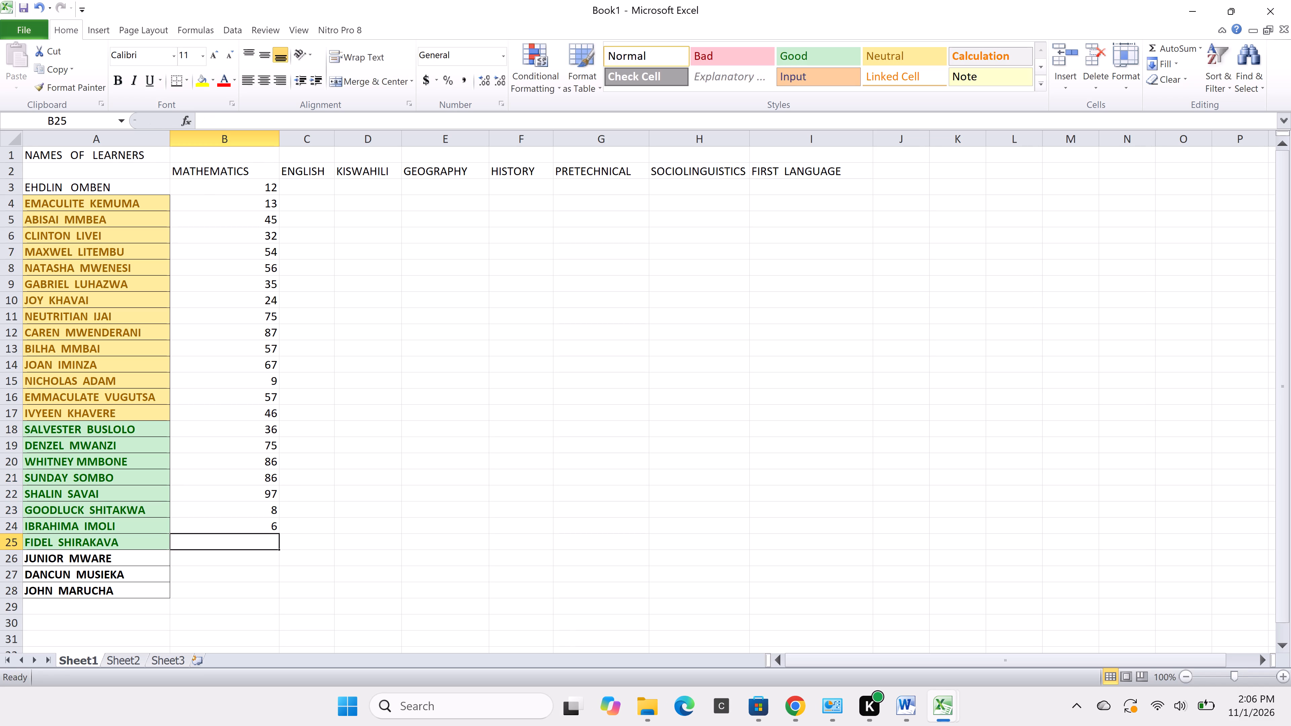
type("56")
key("Down")
Complete the Mathematics column with the marks 46, 46 and 66 in cells B26 to B28.
key("4")
key("6")
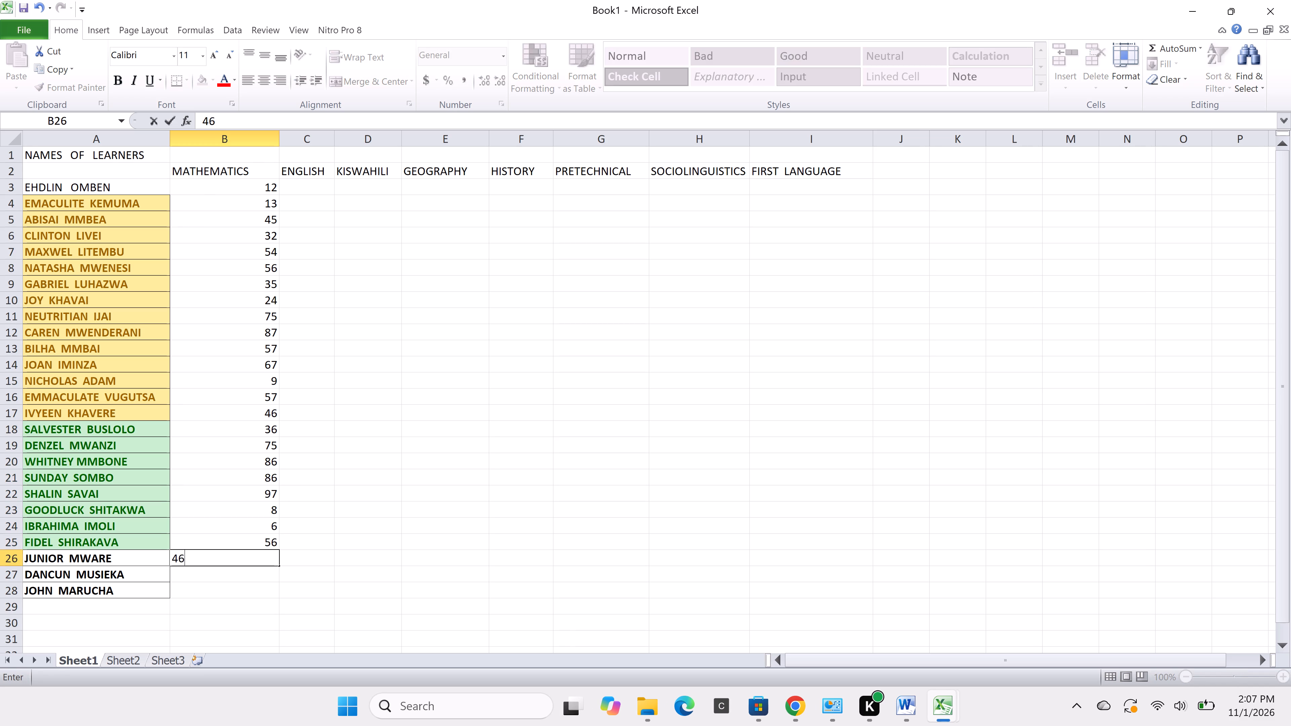
key("Down")
type("46")
key("Down")
key("7")
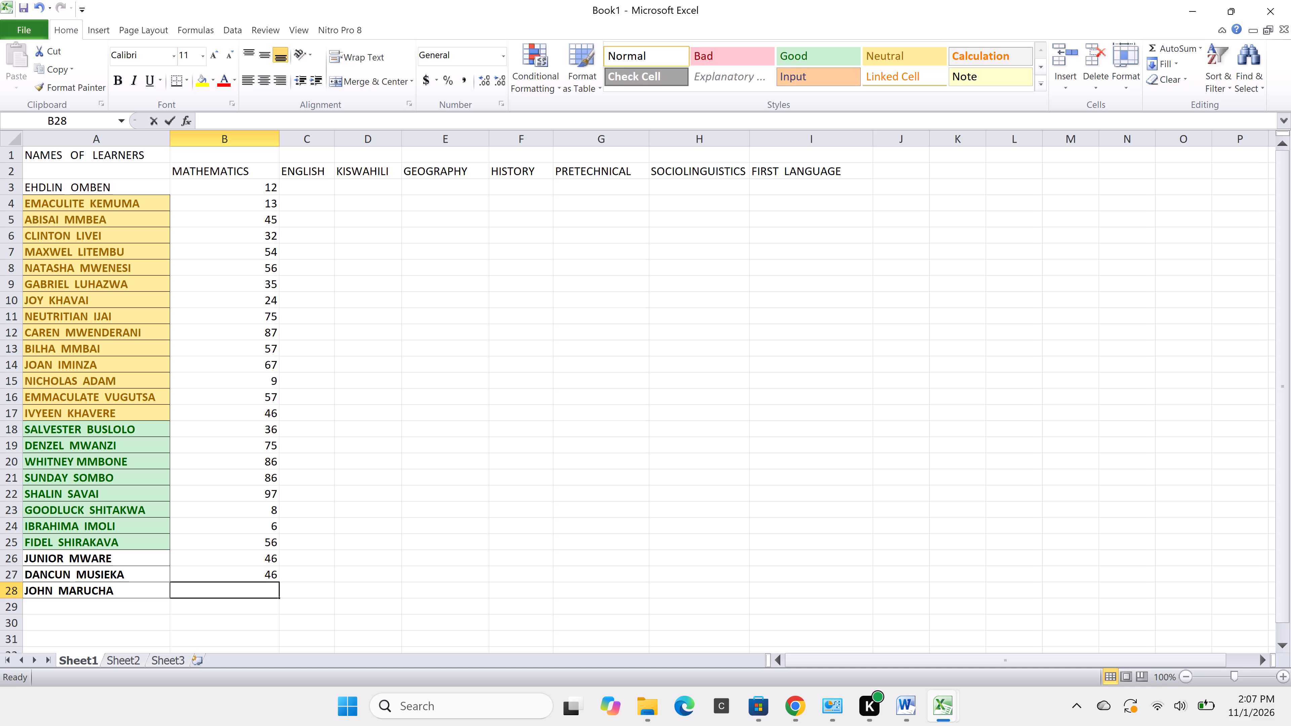
type("89")
key("Down")
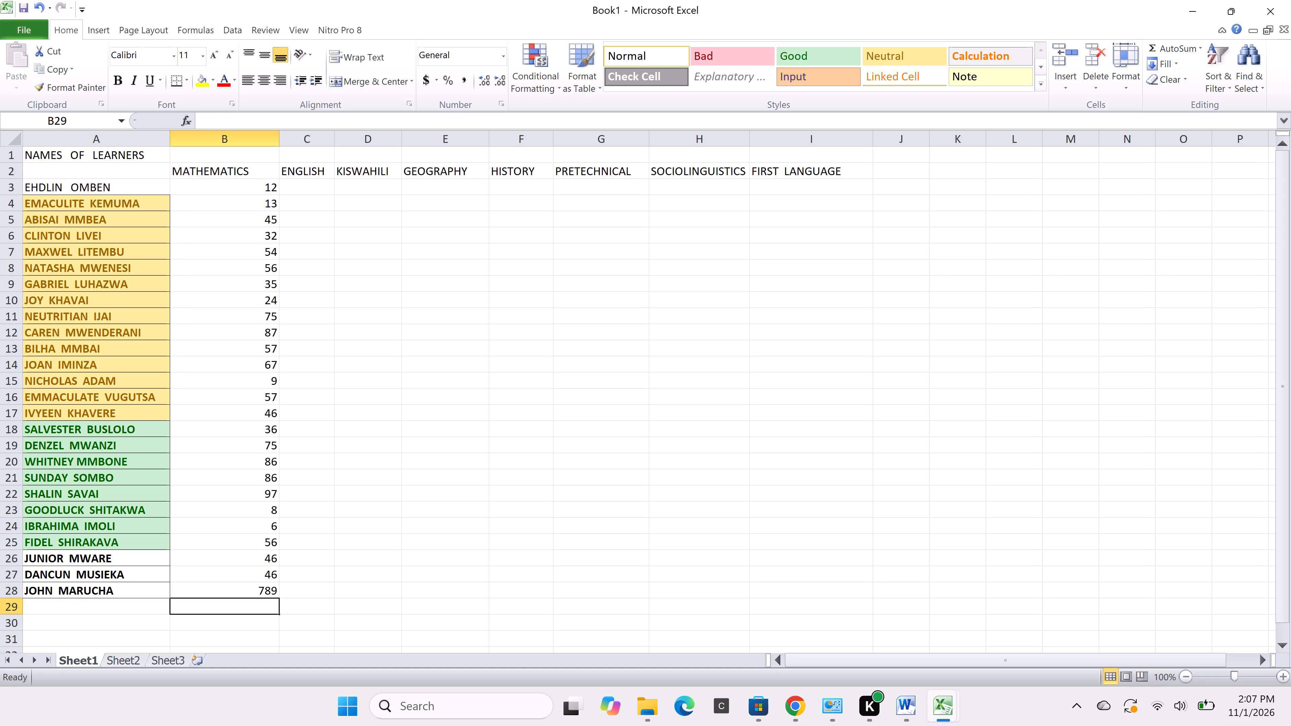
key("Up")
type("66")
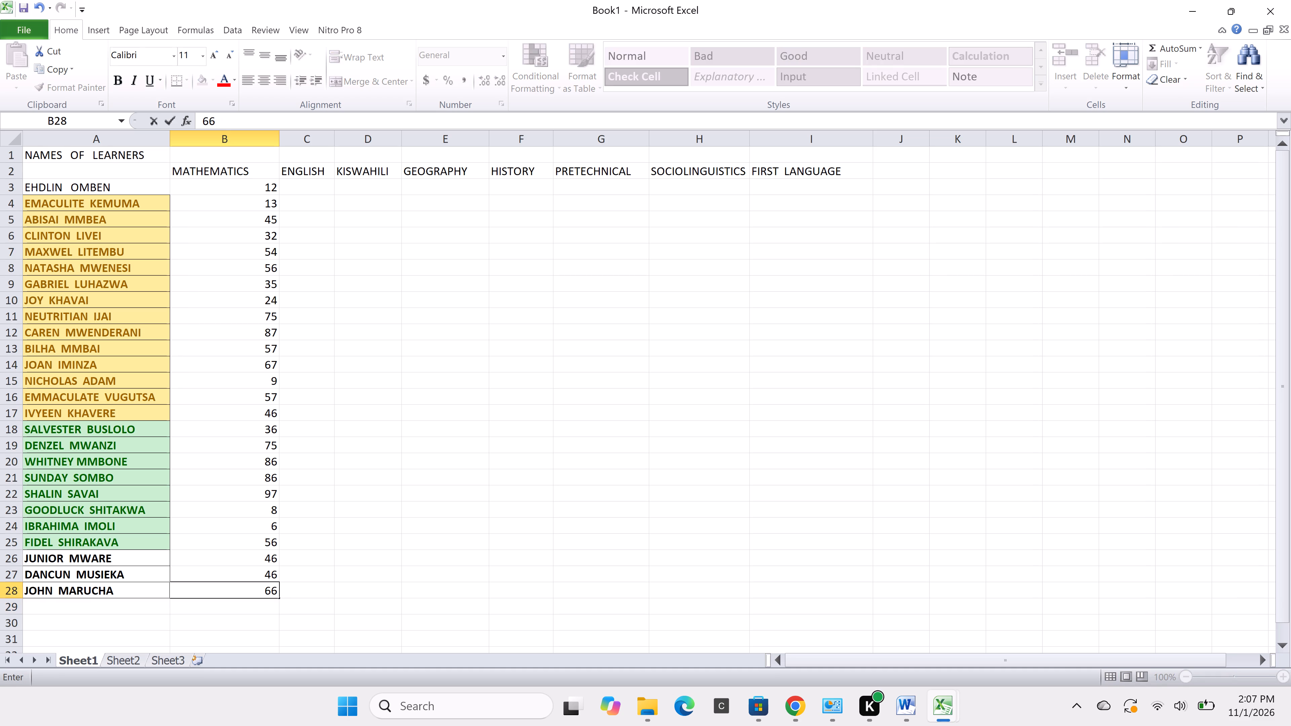
scroll(208, 189, "up", 2)
Enter the English marks 32, 43, 54, 87 and 66 in cells C3 to C7.
left_click(313, 189)
type("32")
key("Down")
key("4")
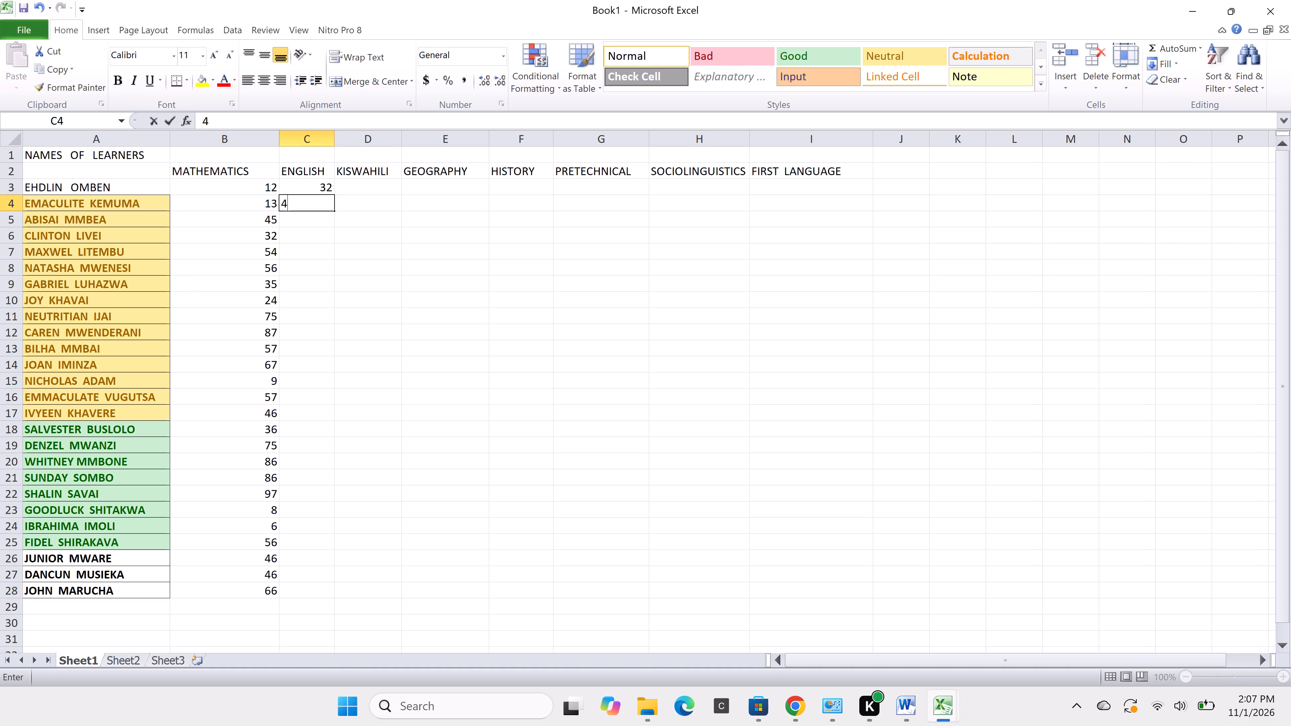
key("3")
key("Down")
type("5456")
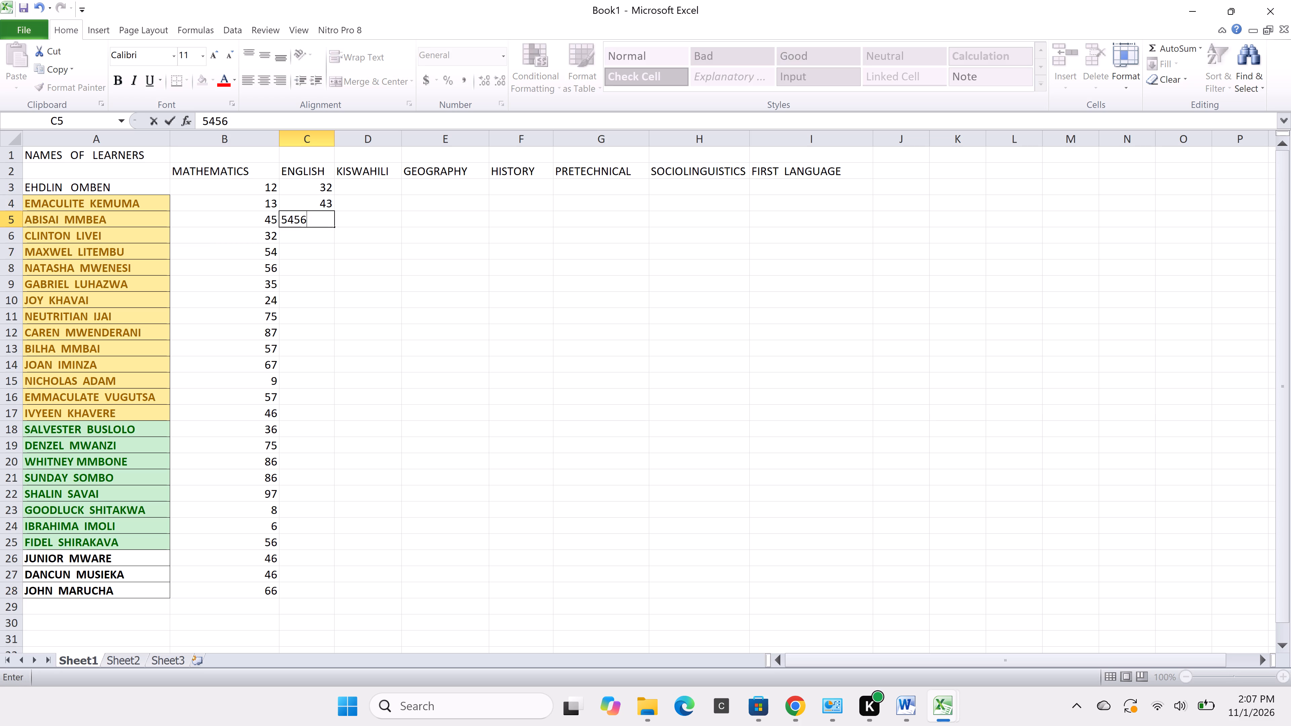
key("BackSpace")
key("BackSpace")
key("Down")
type("87")
key("Down")
type("66")
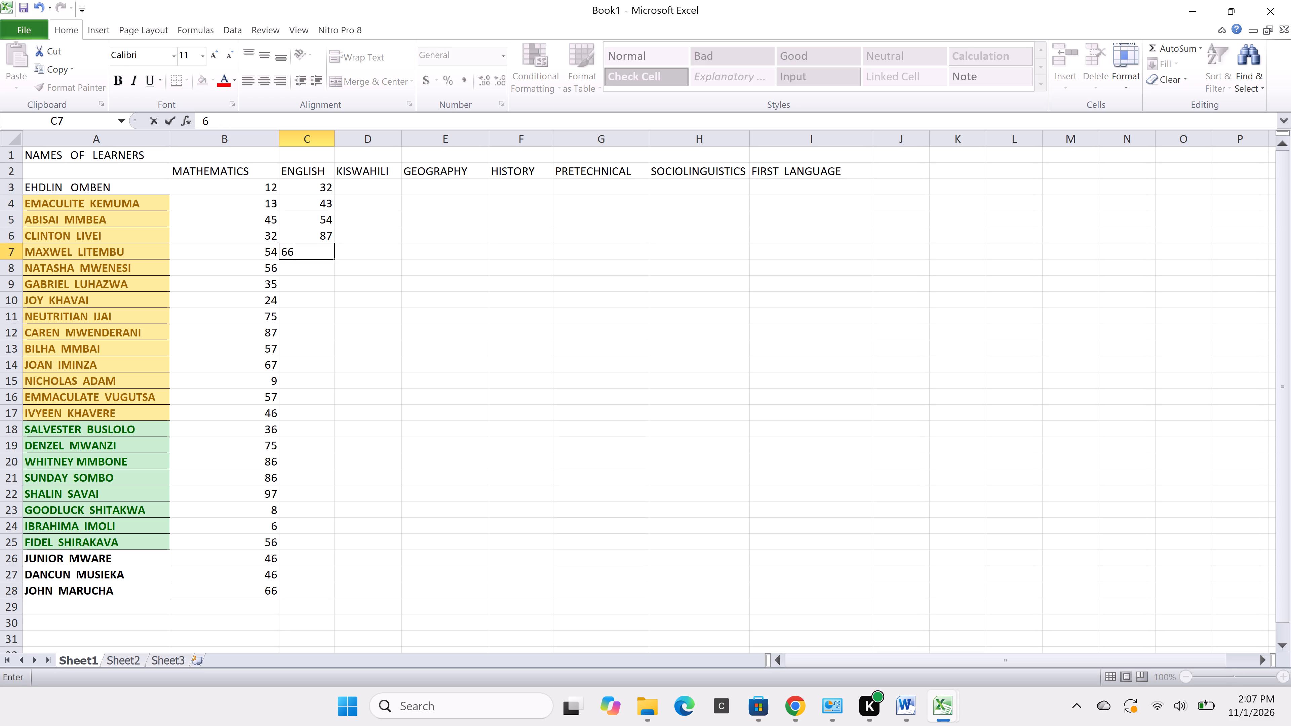
key("Down")
Enter the English marks 67, 56, 7 and 57 in cells C8 to C11.
type("67")
key("Down")
type("56")
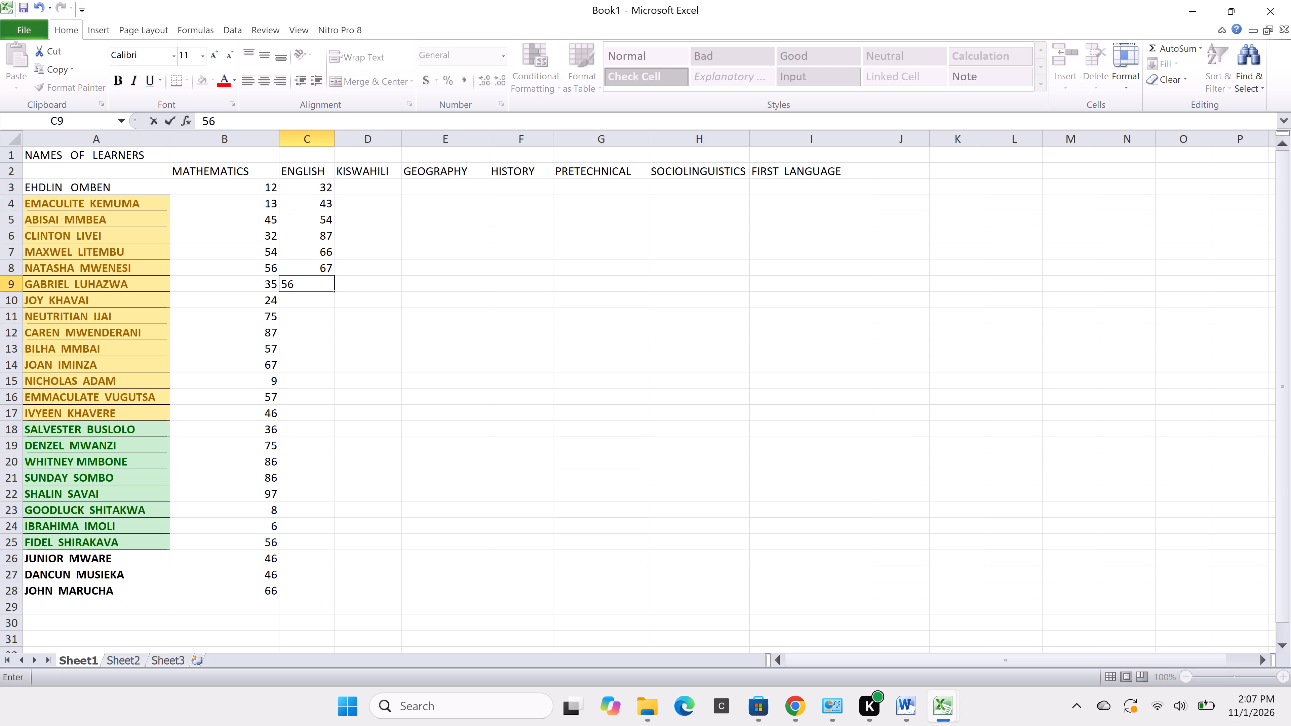
key("Down")
type("567")
key("Down")
key("Up")
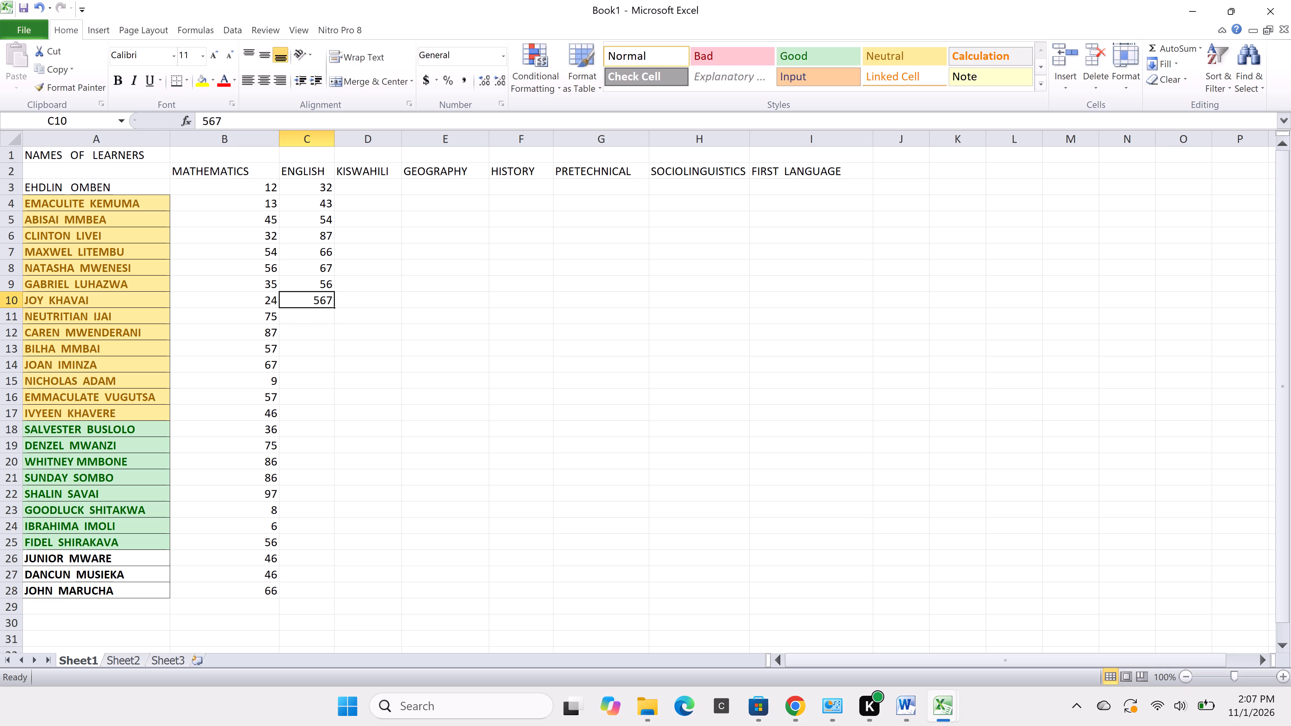
key("7")
key("Down")
type("57")
key("Down")
Enter the English marks 5, 57, 45 and 54 in cells C12 to C15.
type("567")
key("Down")
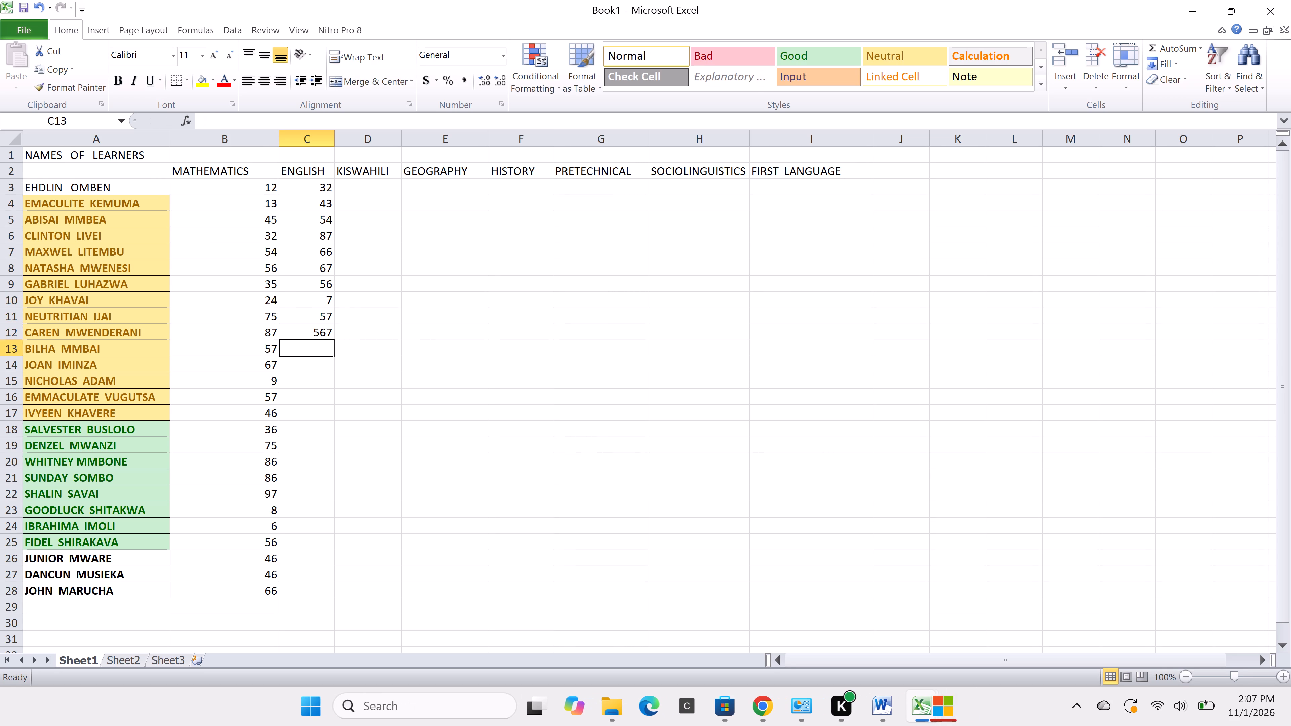
key("Up")
key("5")
key("Down")
type("57")
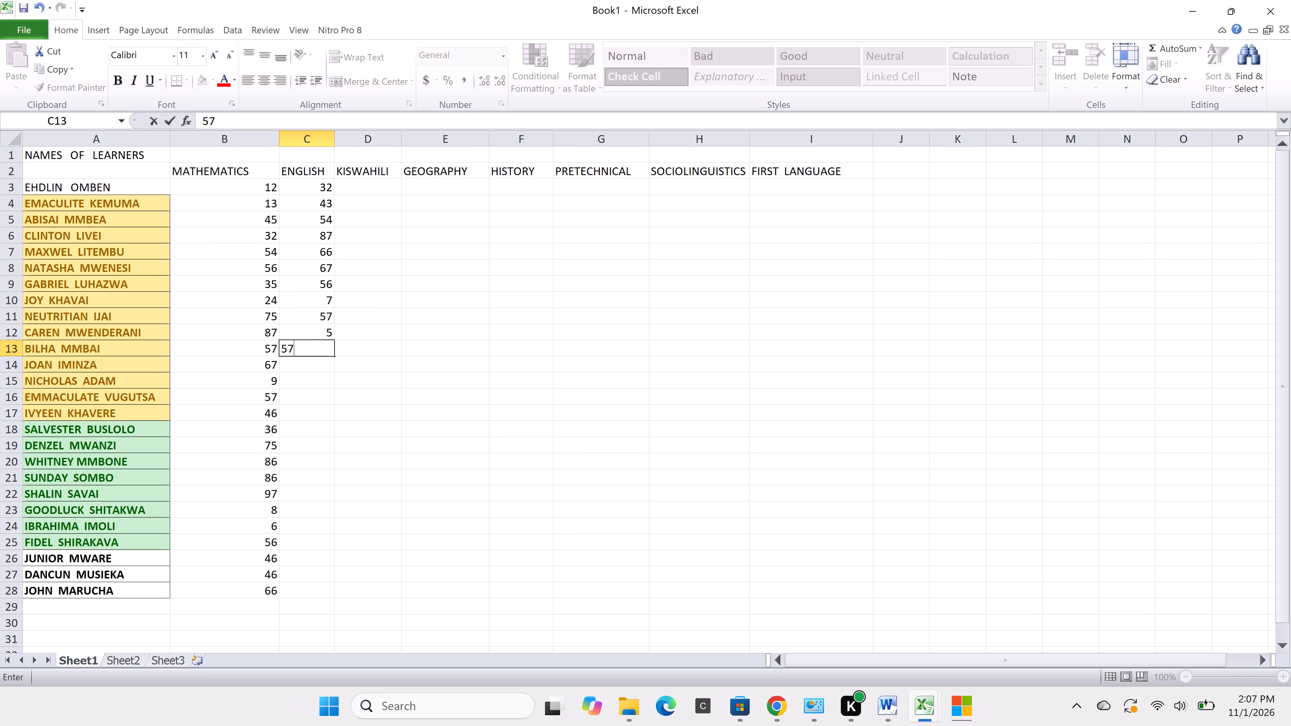
key("Down")
type("456")
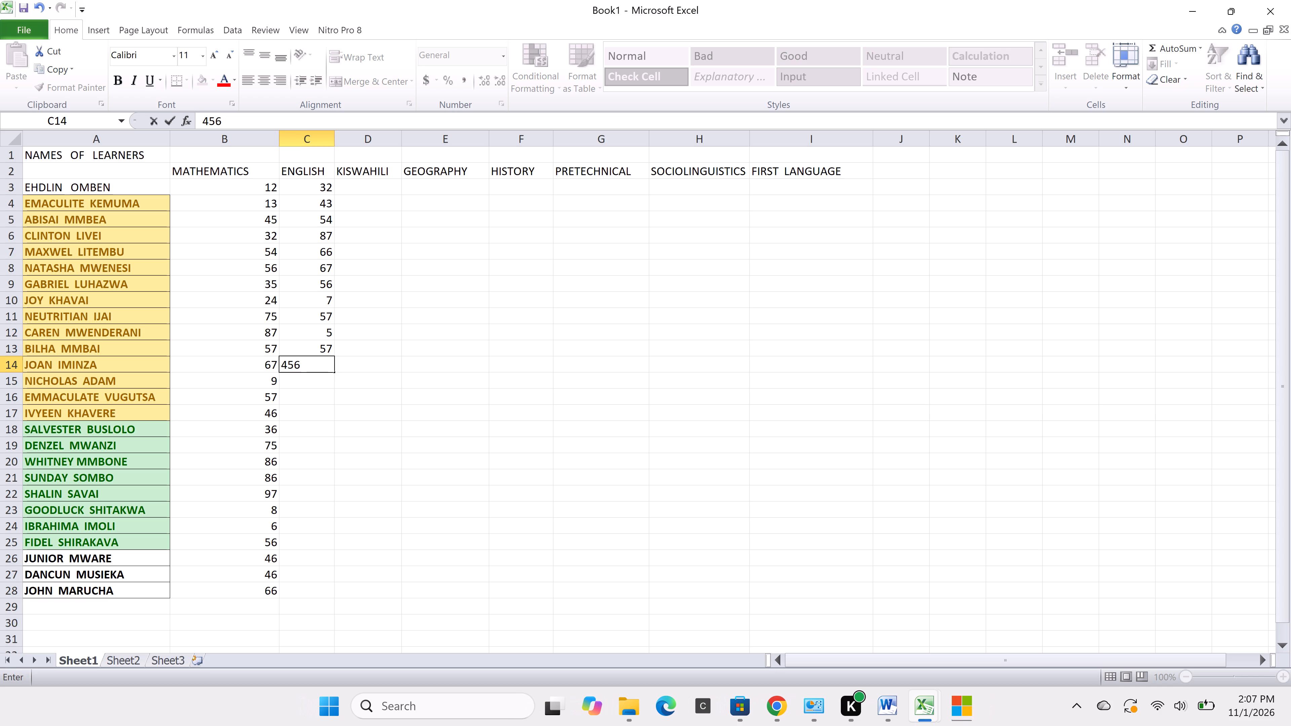
key("BackSpace")
key("Down")
type("54")
key("Down")
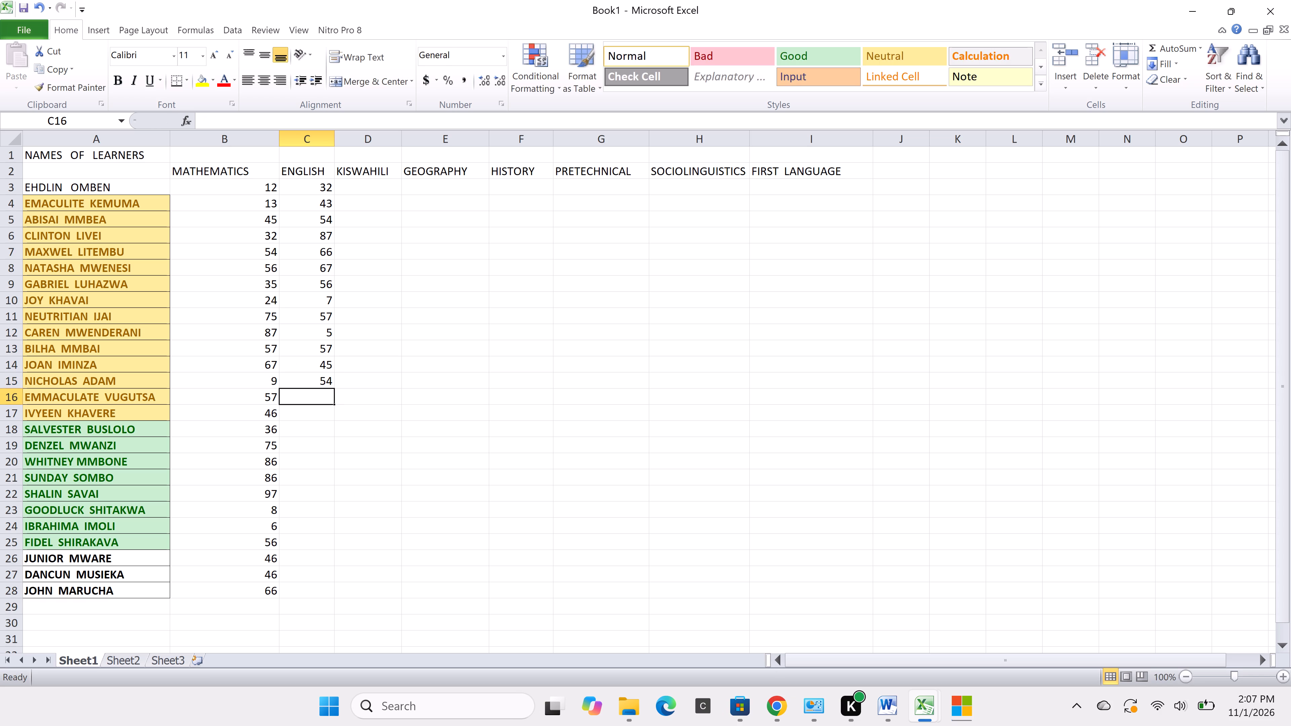
Enter the English marks 45, 35, 35, 64, 76 and 46 in cells C16 to C21.
type("45")
key("Down")
type("35")
key("Down")
type("35")
key("Down")
type("64")
key("Down")
type("76")
key("Down")
type("46")
key("Down")
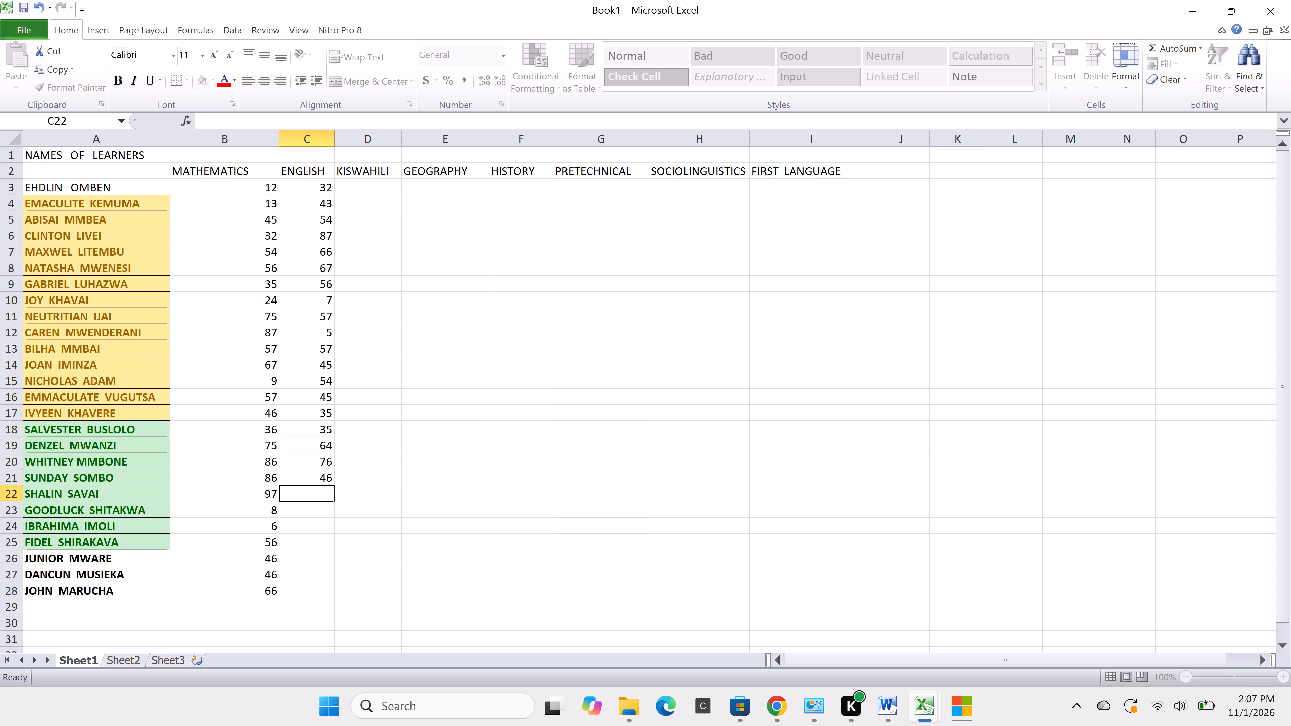
Enter the English marks 3, 56, 64 and 65 in cells C22 to C25.
key("3")
key("Down")
key("Up")
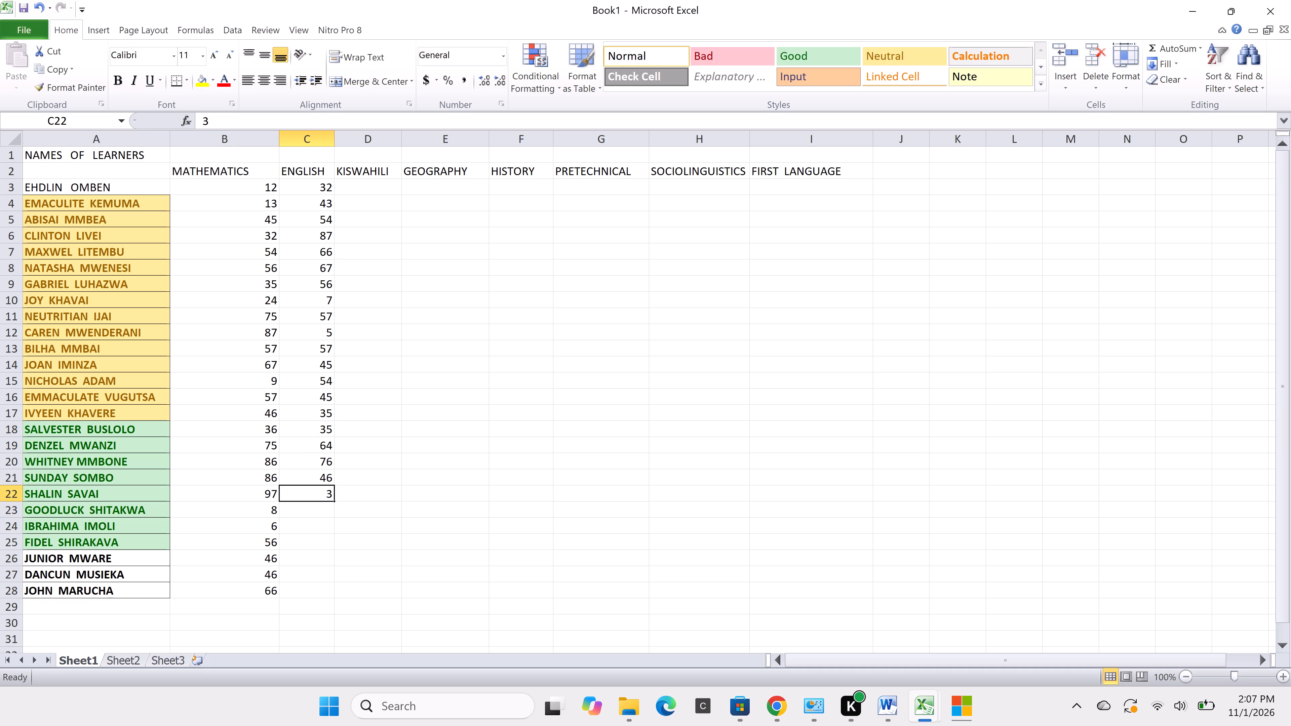
key("Down")
type("56")
key("Down")
type("64")
key("Down")
type("65")
key("Down")
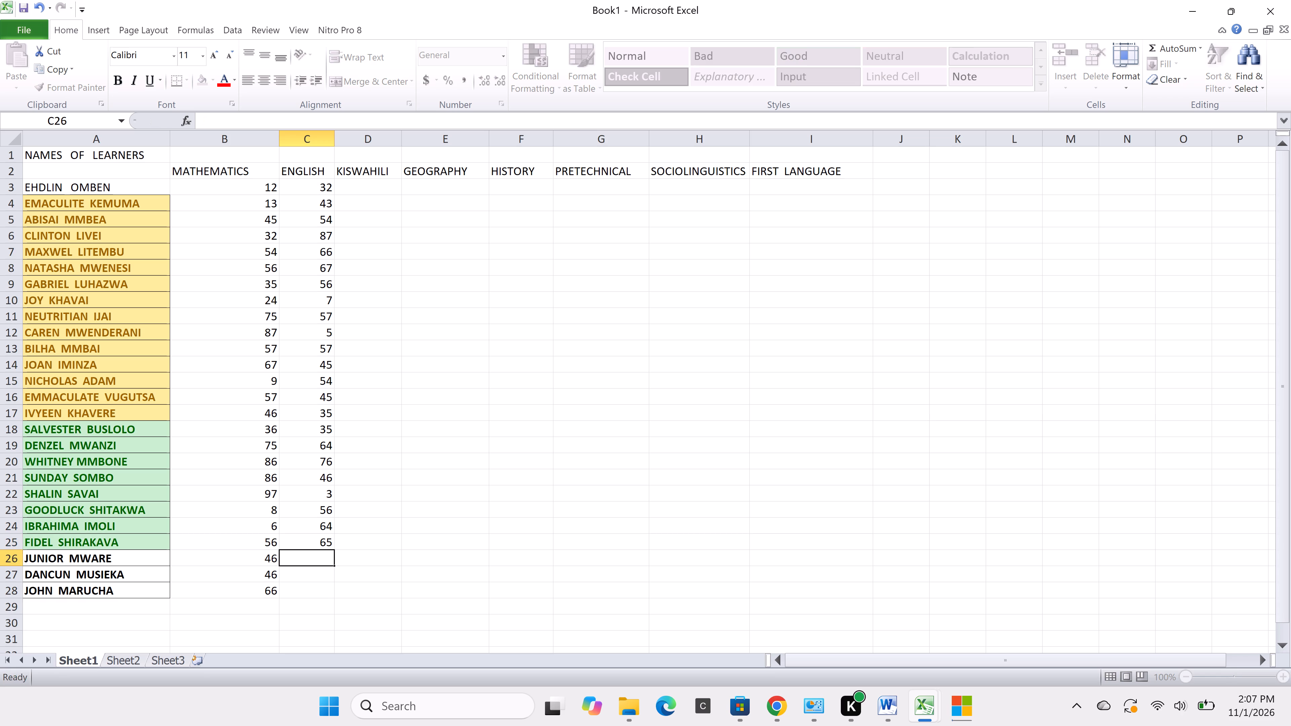
Complete the English column with the mark 46 in each of cells C26 to C28.
type("46")
key("Down")
type("46")
key("Down")
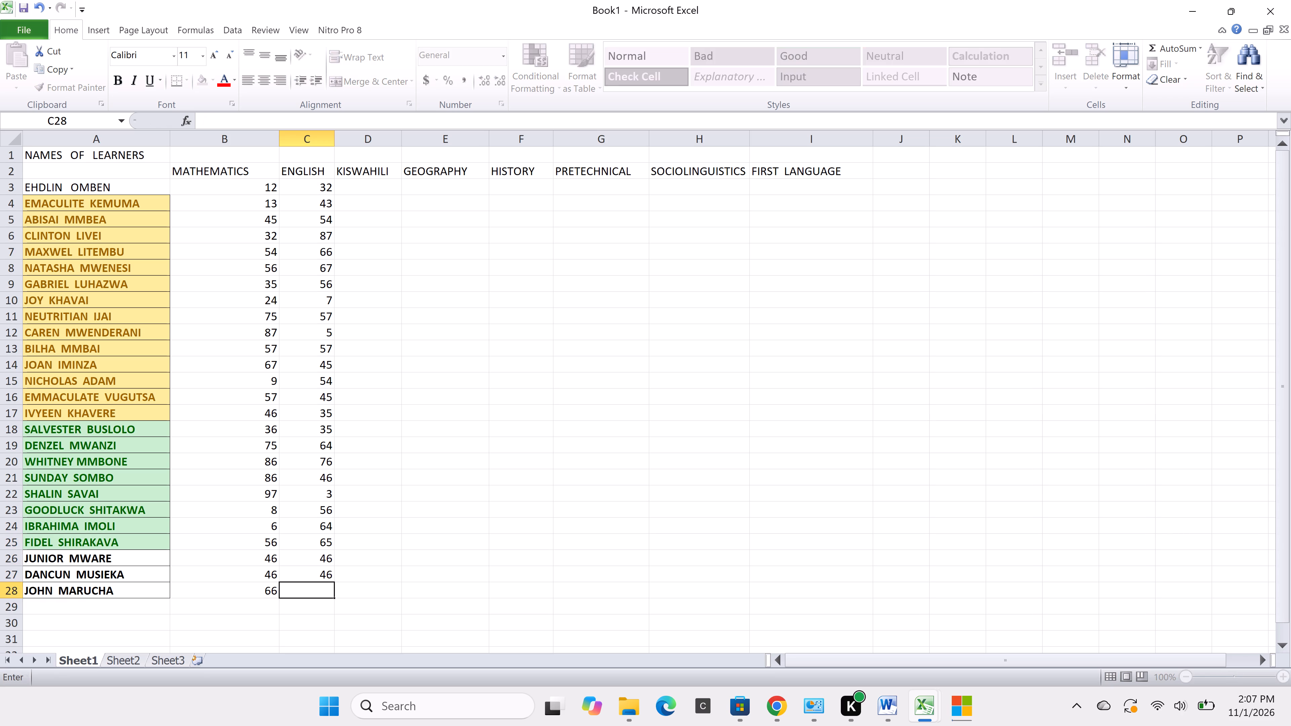
type("46")
key("Down")
Start the Kiswahili column with the marks 65, 75, 67, 57 and 56 in cells D3 to D7.
key("Right")
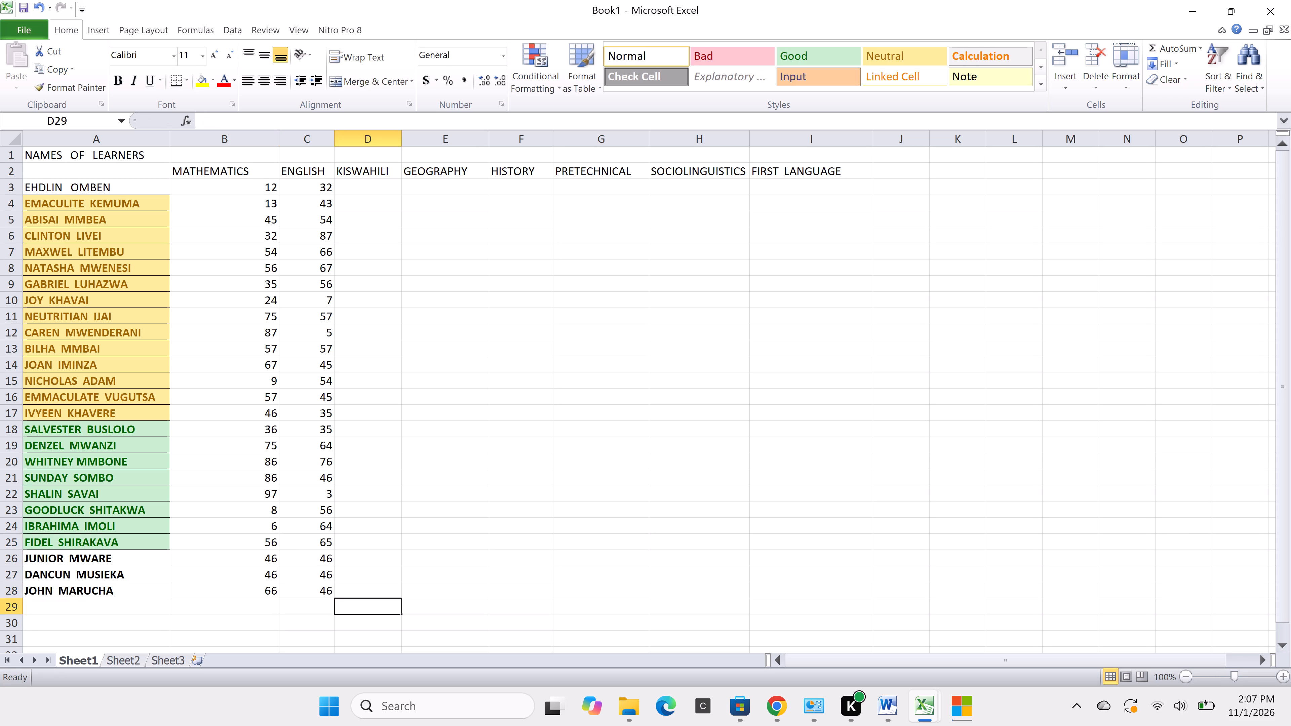
key("Up")
key("Up")
key("Up")
key("Up")
key("Up")
key("Up")
key("Up")
key("Up")
key("Up")
key("Up")
key("Up")
key("Up")
key("Up")
key("Up")
key("Up")
key("Up")
key("Up")
key("Up")
key("Up")
key("Up")
key("Up")
key("Up")
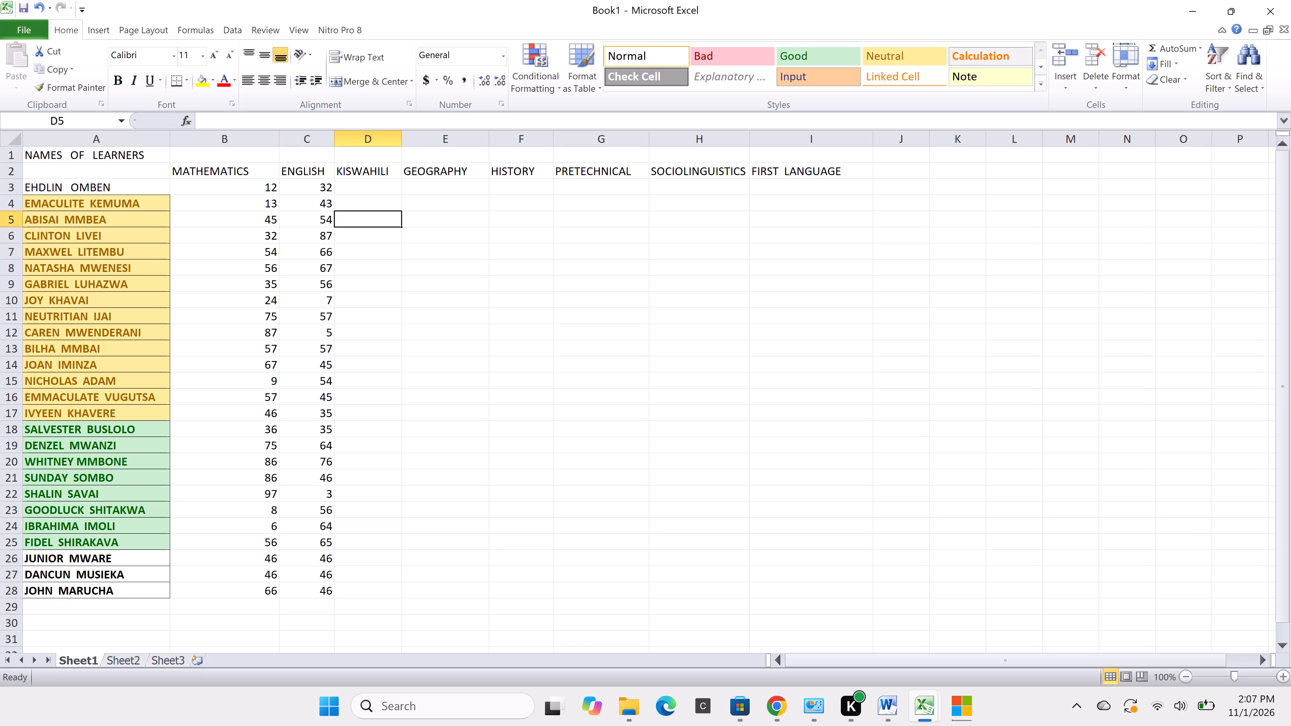
key("Up")
key("Up")
type("65")
key("Down")
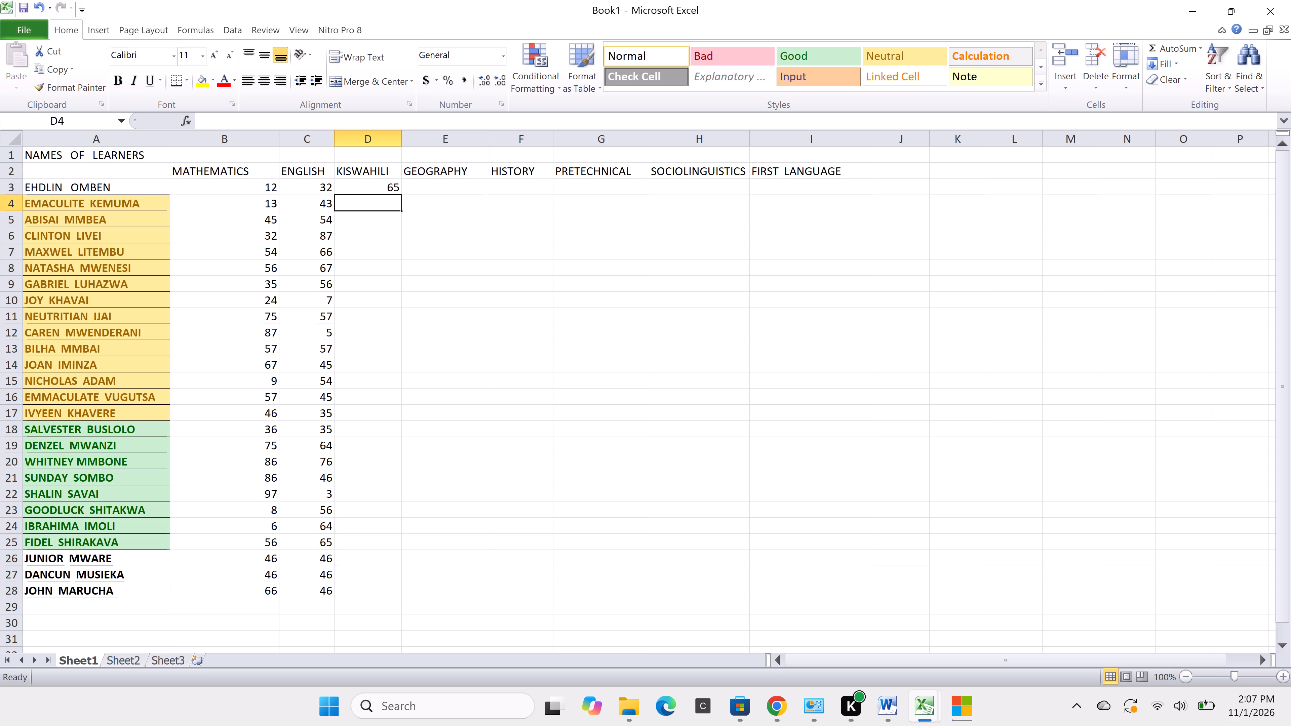
type("75")
key("Down")
type("67")
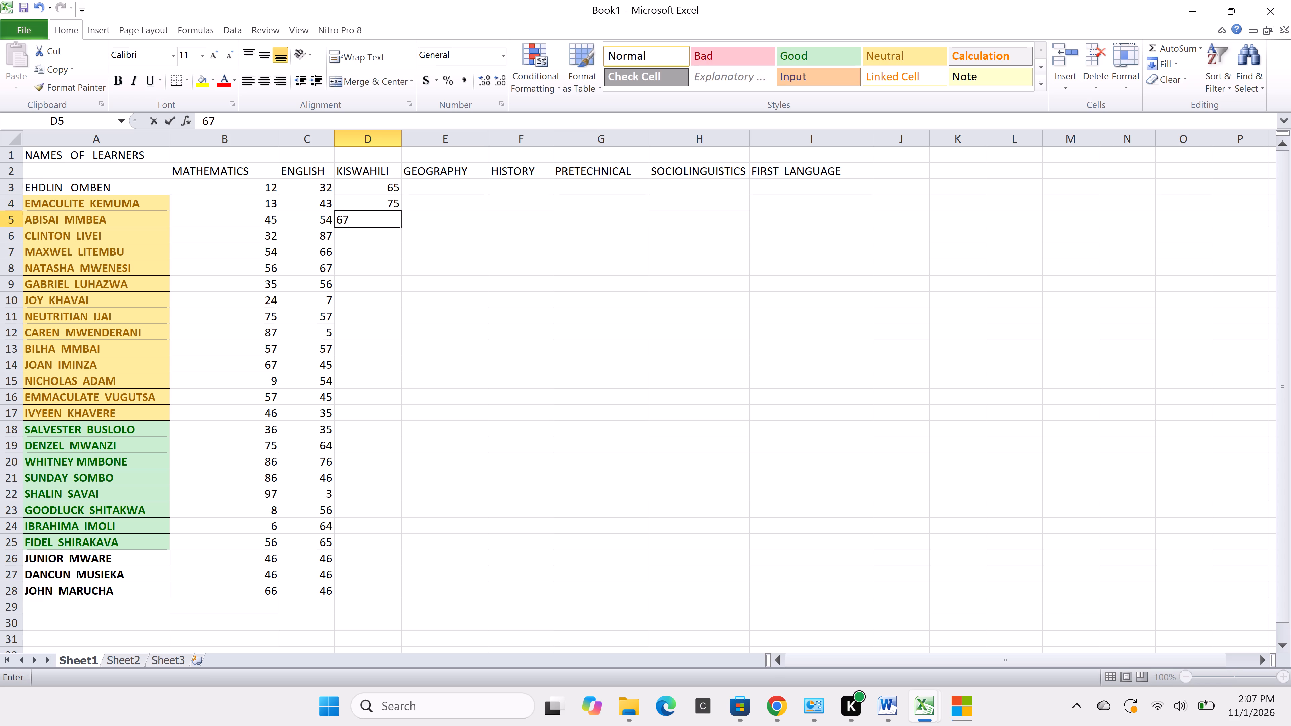
key("Down")
type("57")
key("Down")
type("56")
key("Down")
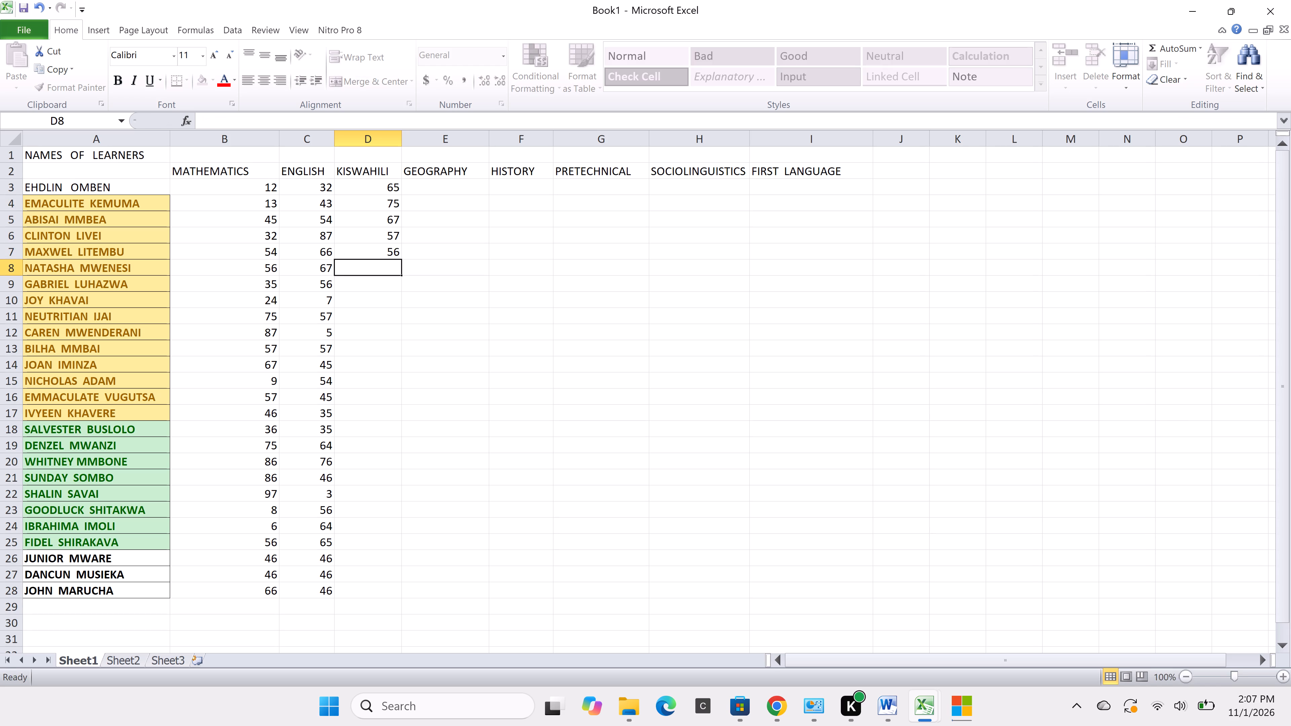
Enter the Kiswahili mark 46 in each of cells D8 to D13.
type("46")
key("Down")
type("46")
key("Down")
type("46")
key("Down")
type("46")
key("Down")
type("46")
key("Down")
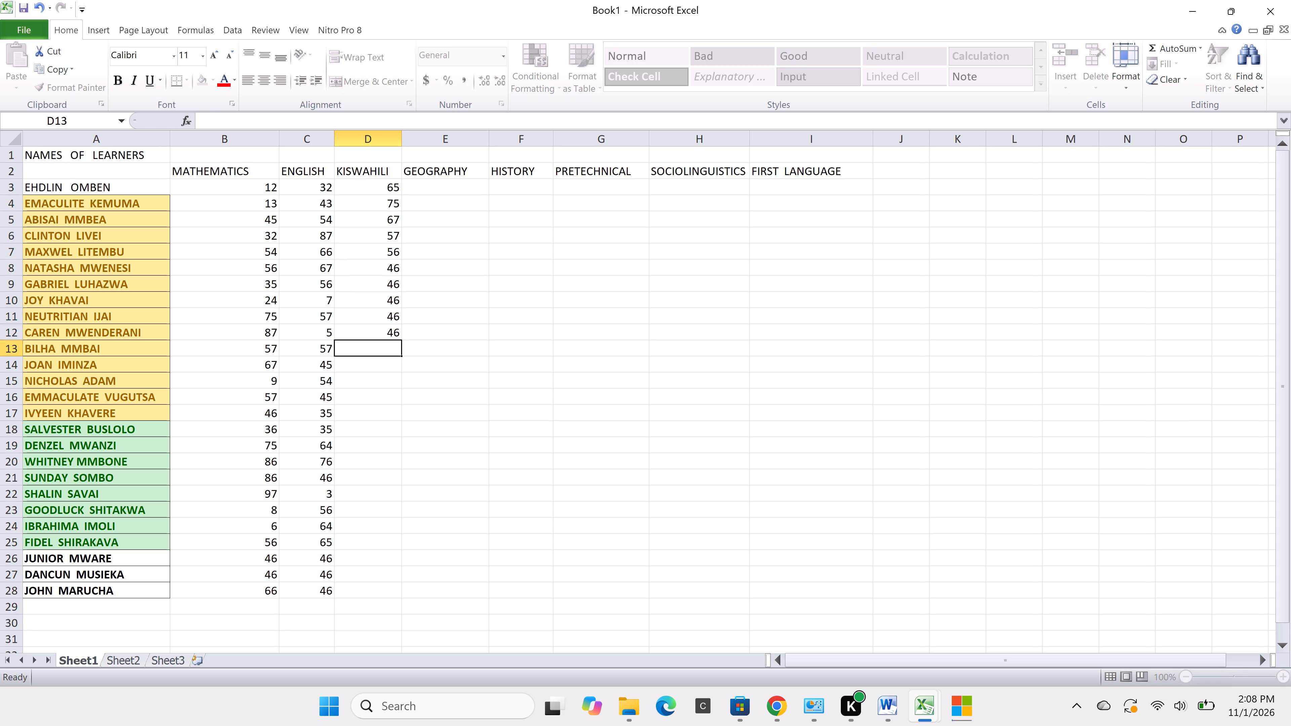
type("46")
key("Down")
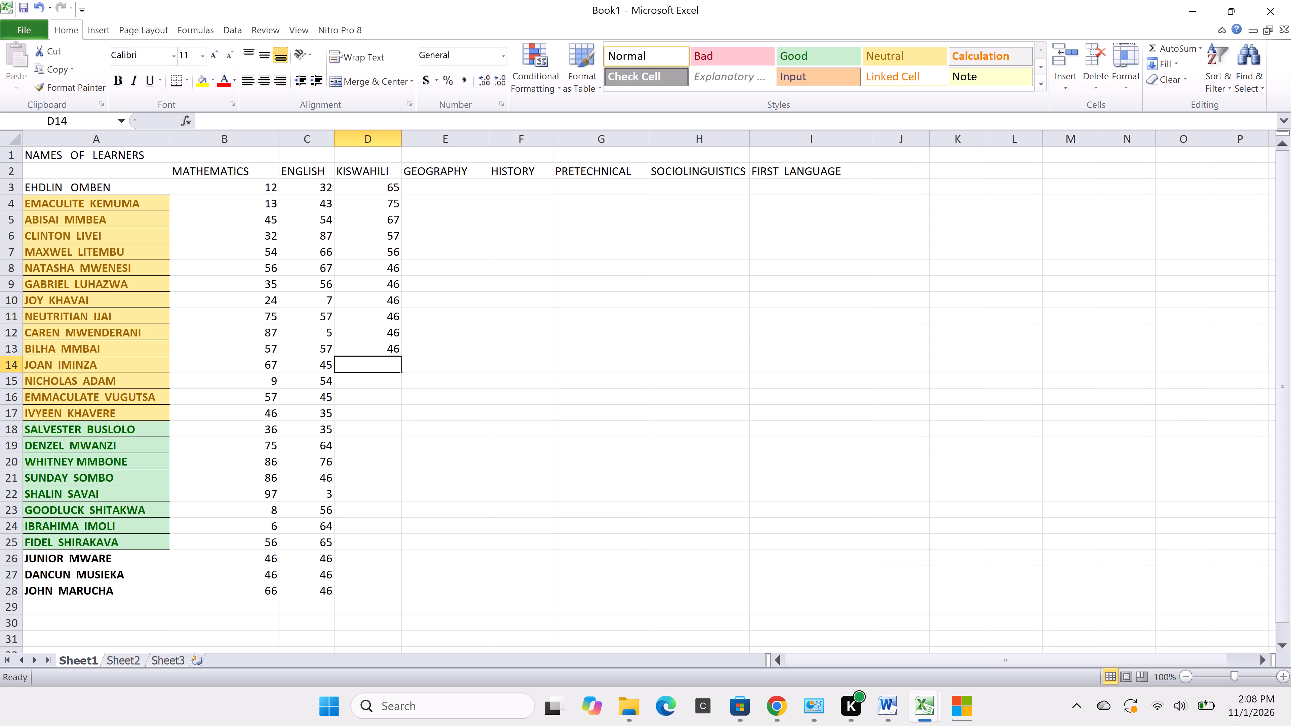
Enter the Kiswahili marks 32, 43, 65 and 65 in cells D14 to D17.
type("32")
key("Down")
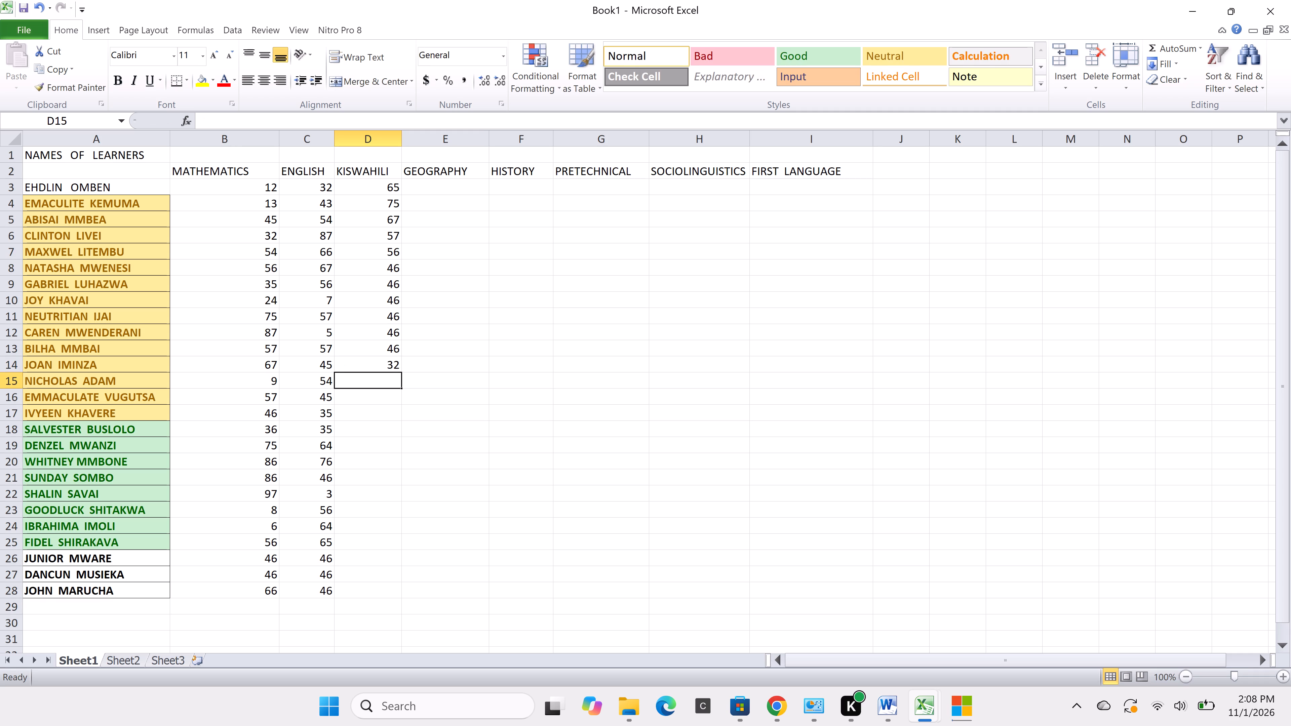
type("43")
key("Down")
type("65")
key("Down")
type("6765")
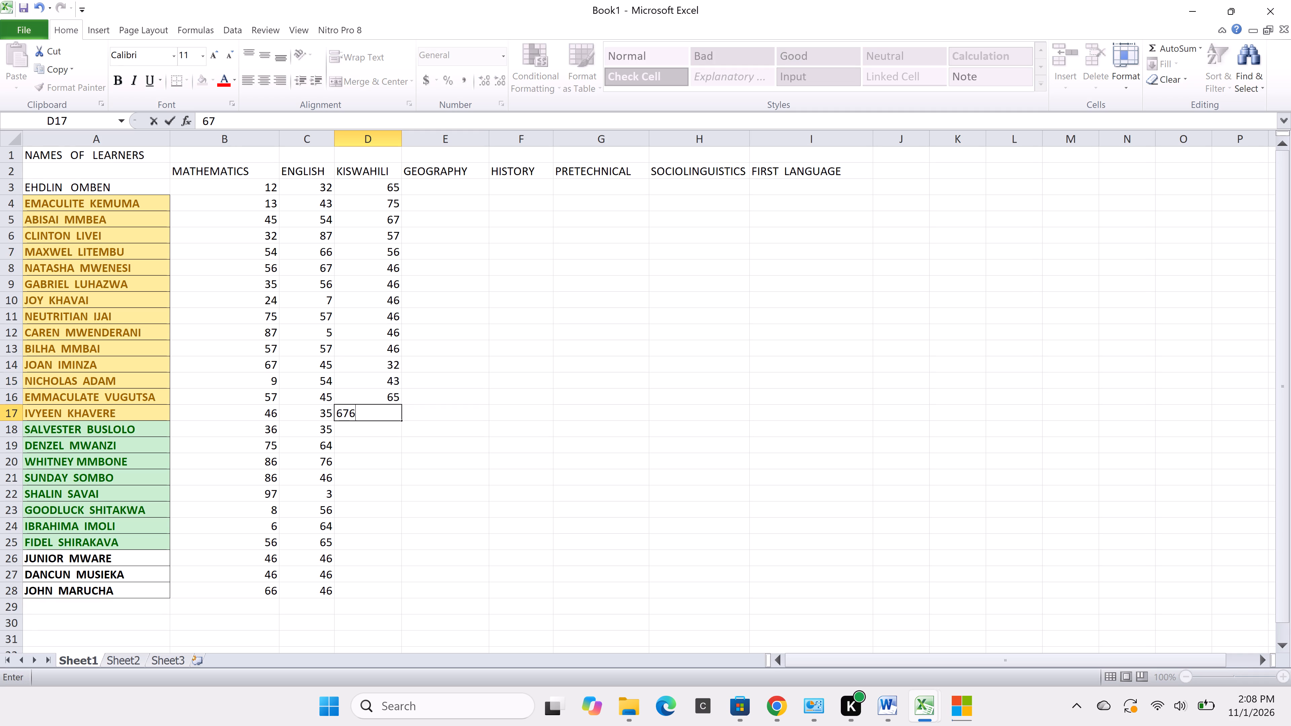
key("BackSpace")
key("BackSpace")
key("Up")
key("Down")
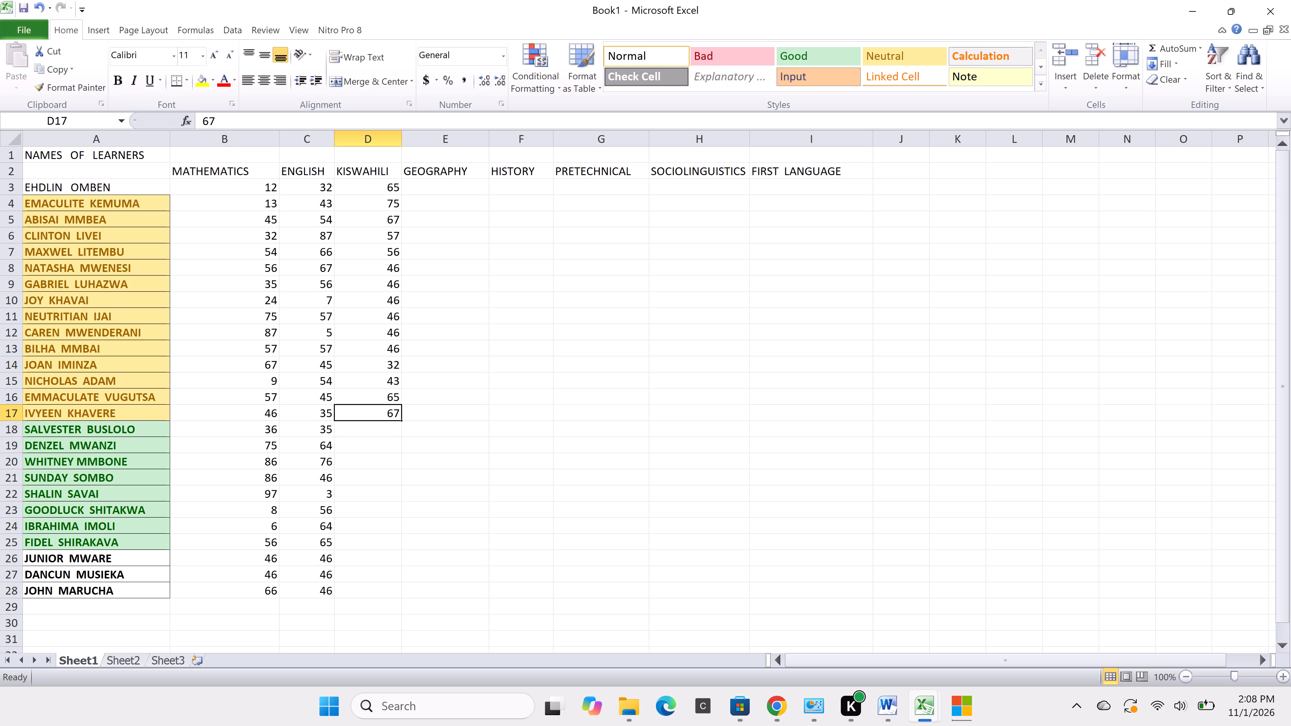
type("65")
key("Down")
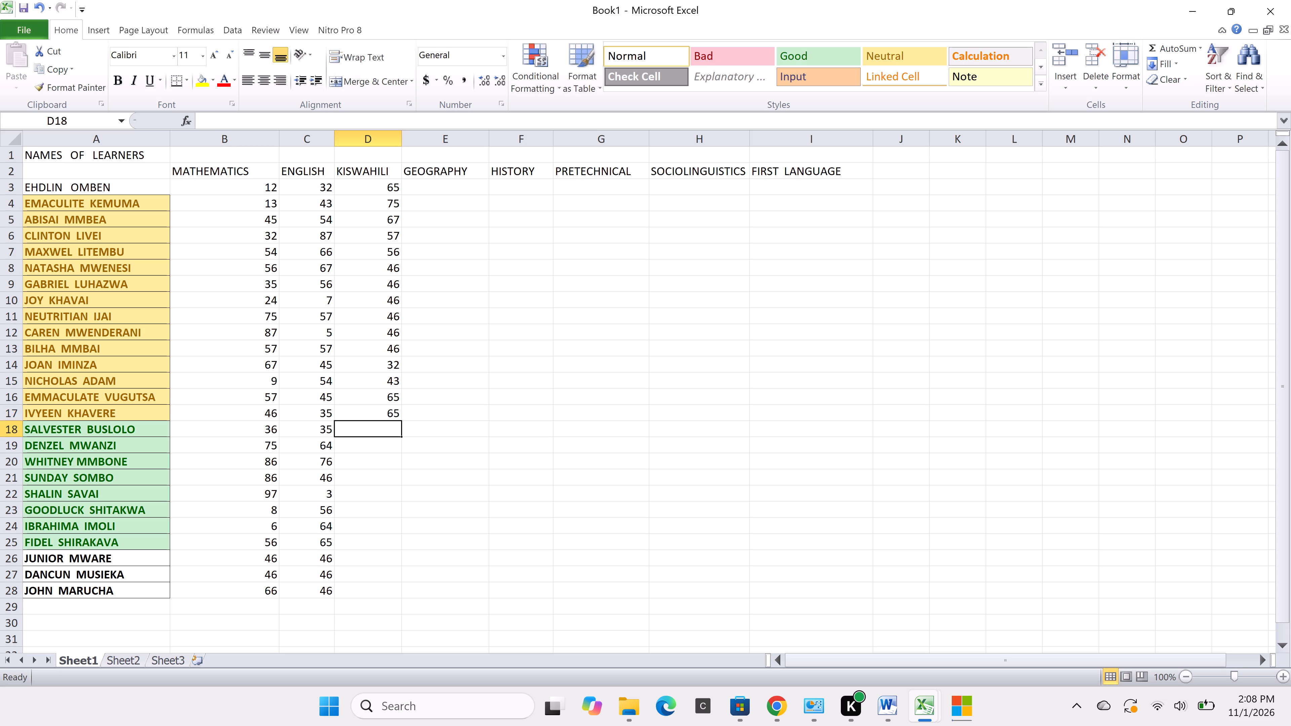
Enter the Kiswahili marks 6, 45, 76 and 78 in cells D18 to D21.
key("ctrl+7")
key("6")
key("Down")
type("45")
key("Down")
type("76")
key("Down")
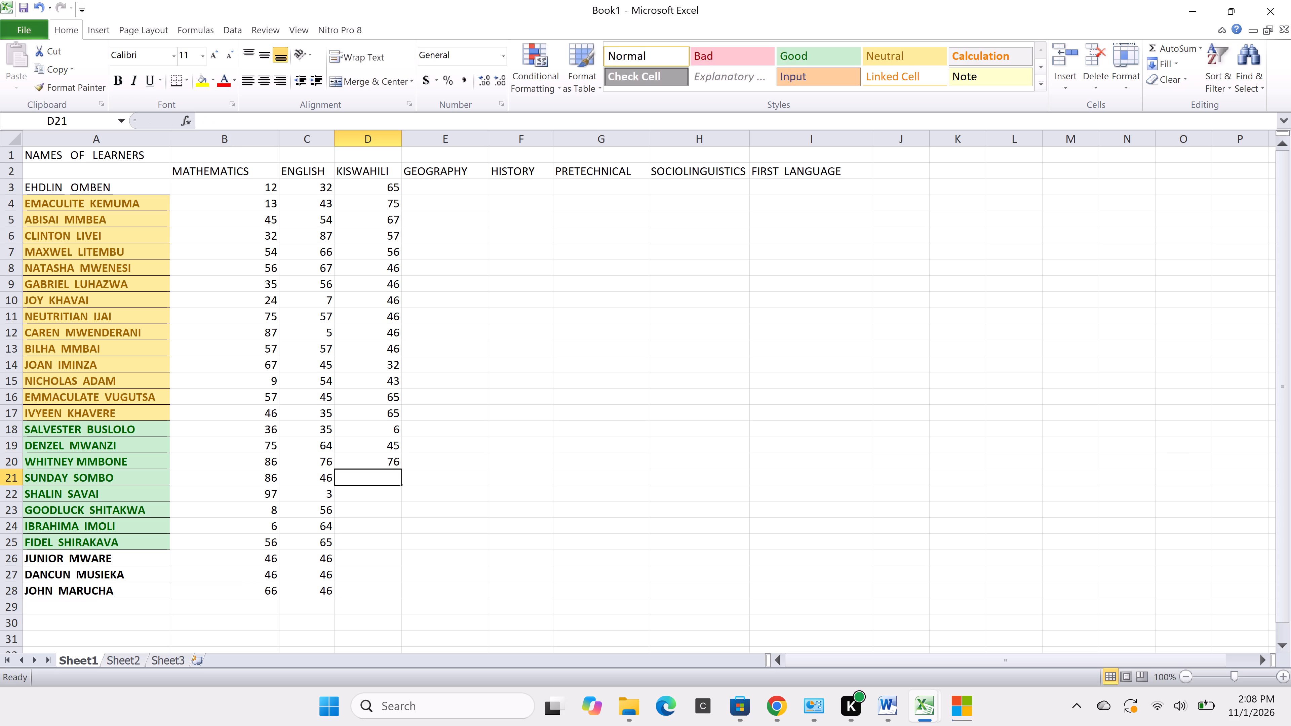
type("876")
key("Down")
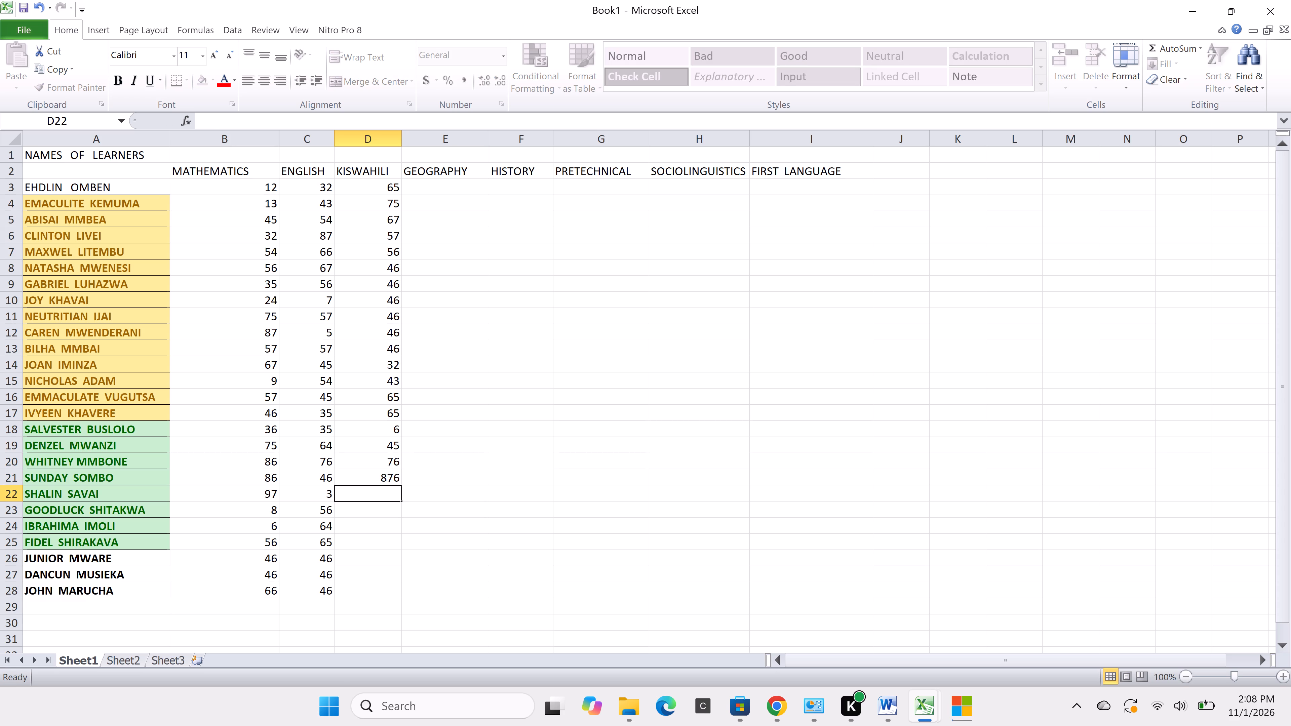
key("Up")
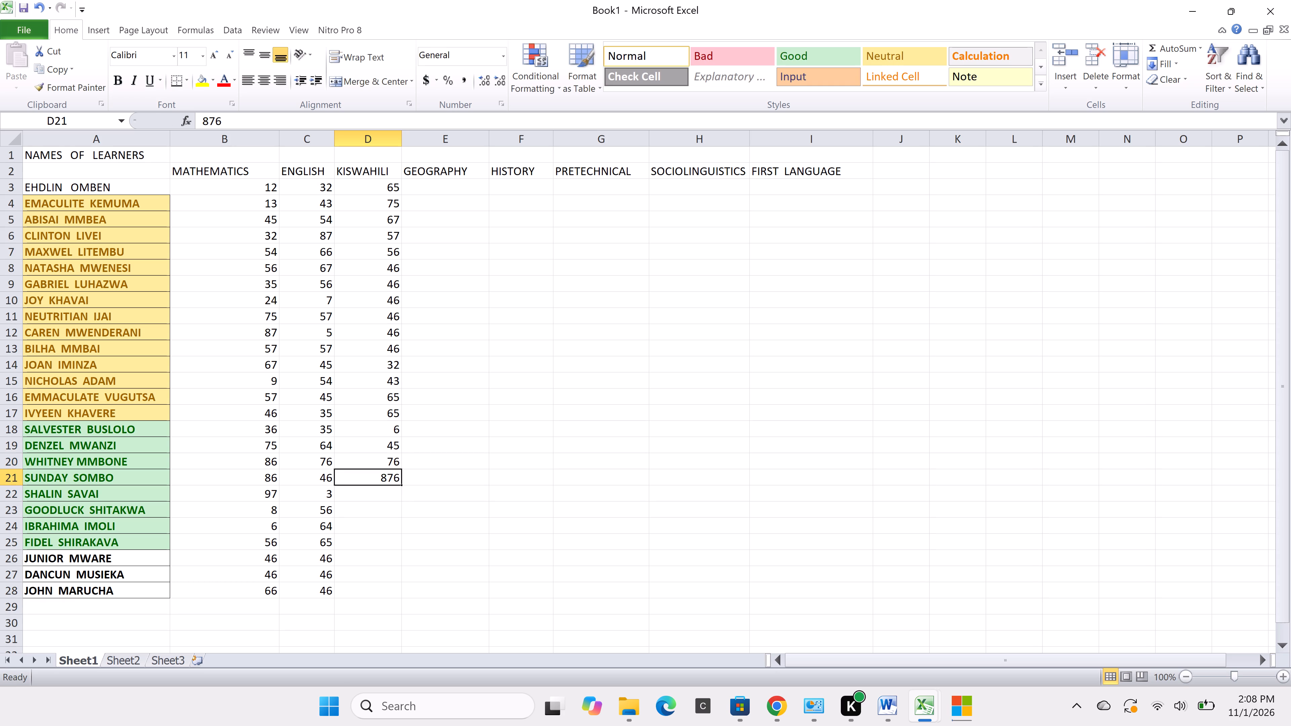
type("78")
key("Up")
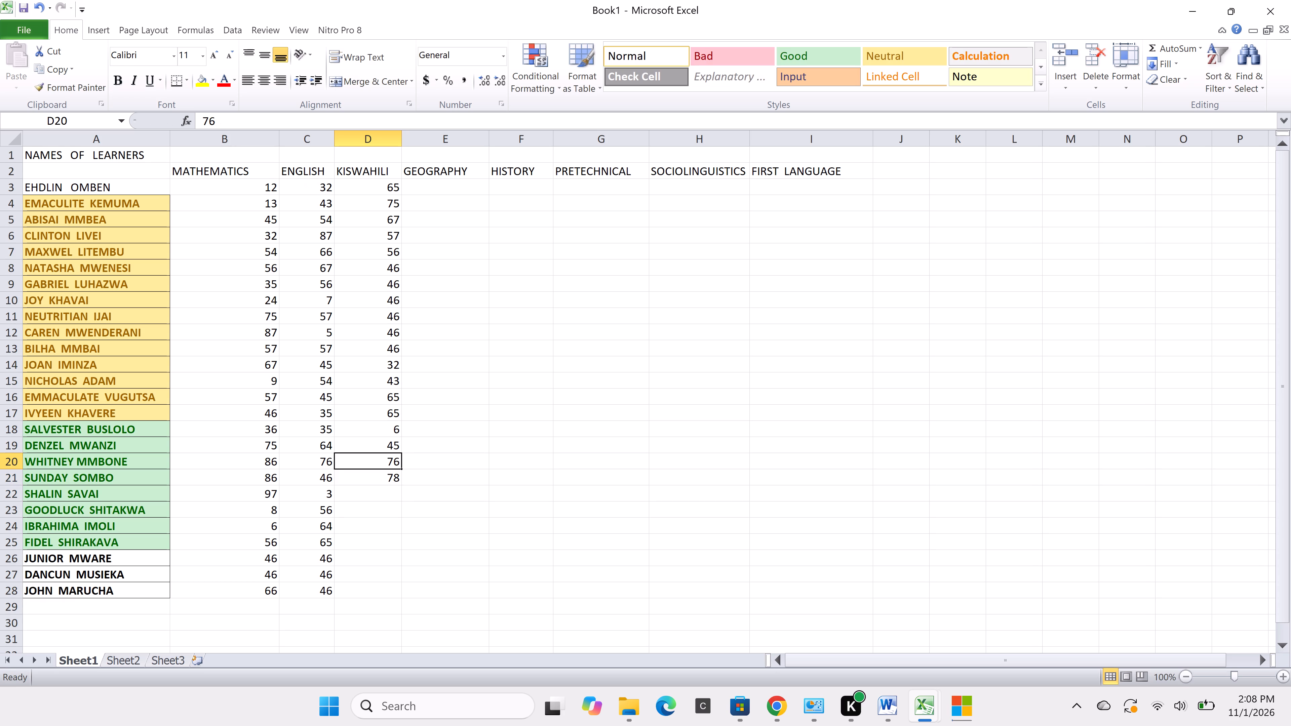
key("Down")
key("Down")
Enter the Kiswahili marks 98, 78, 67 and 67 in cells D22 to D25.
key("u")
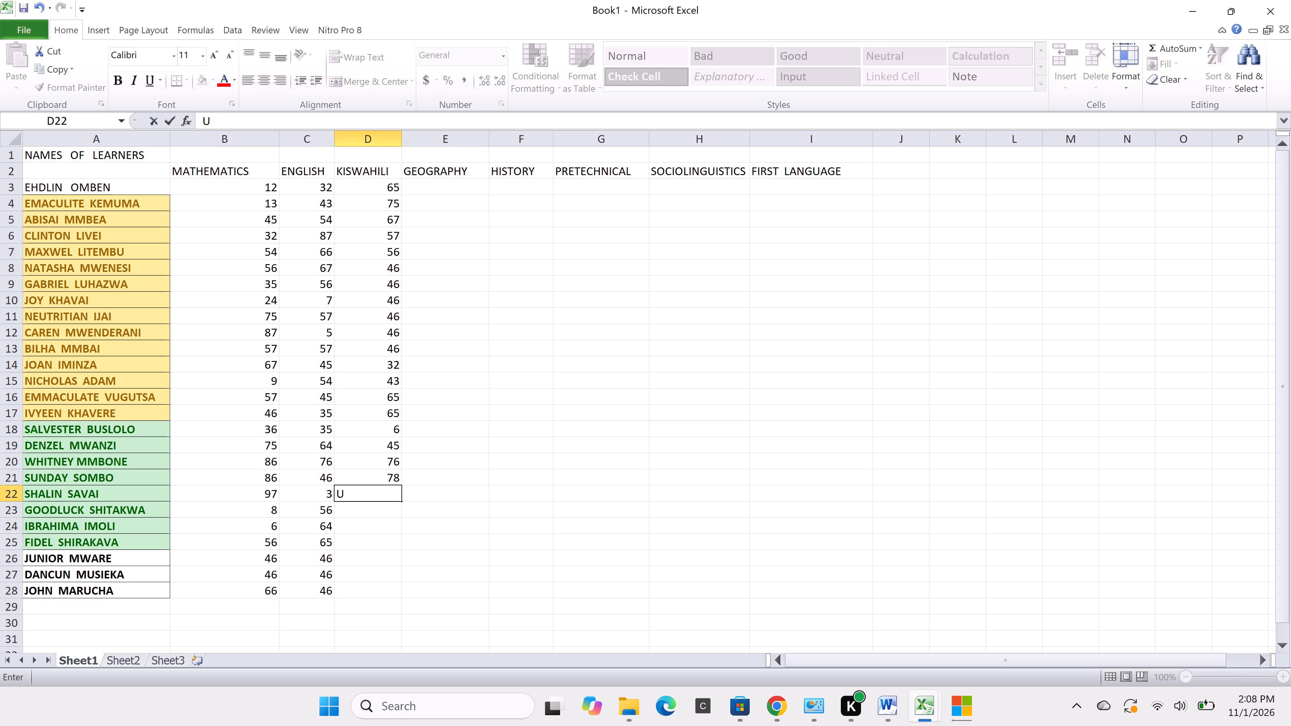
key("BackSpace")
type("98")
key("Down")
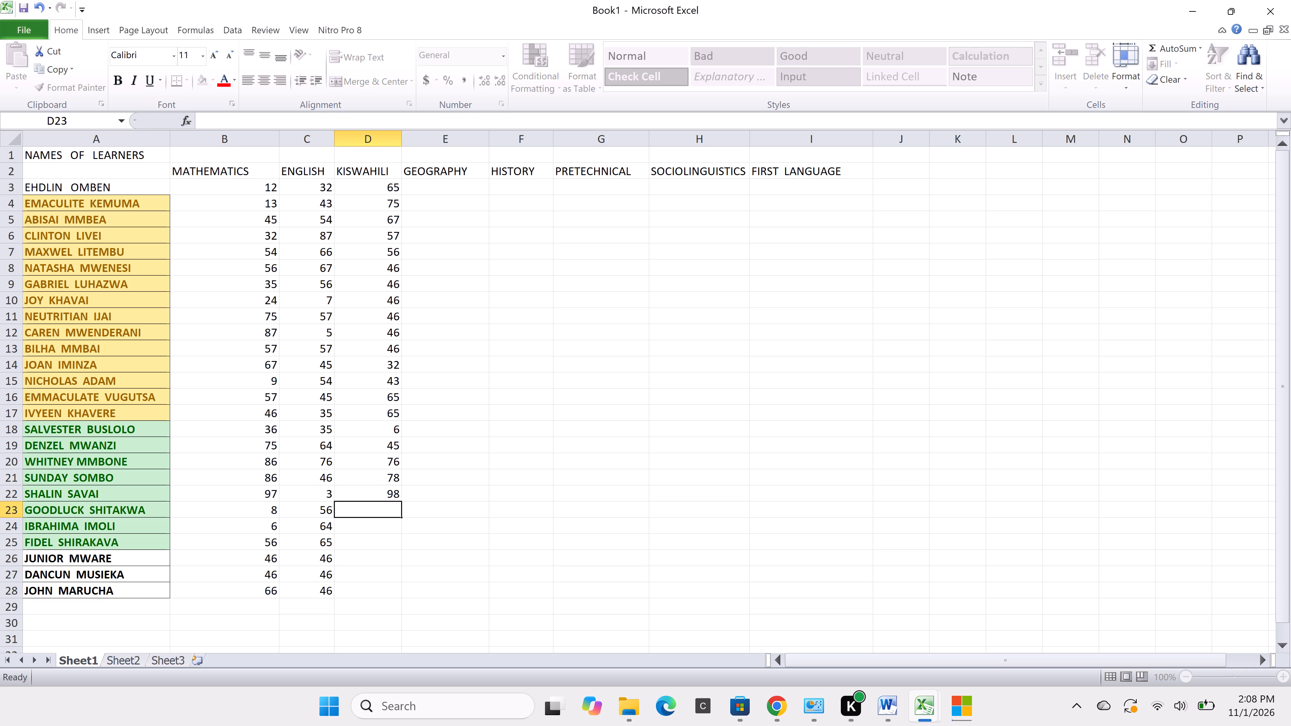
type("78")
key("Down")
type("67")
key("Down")
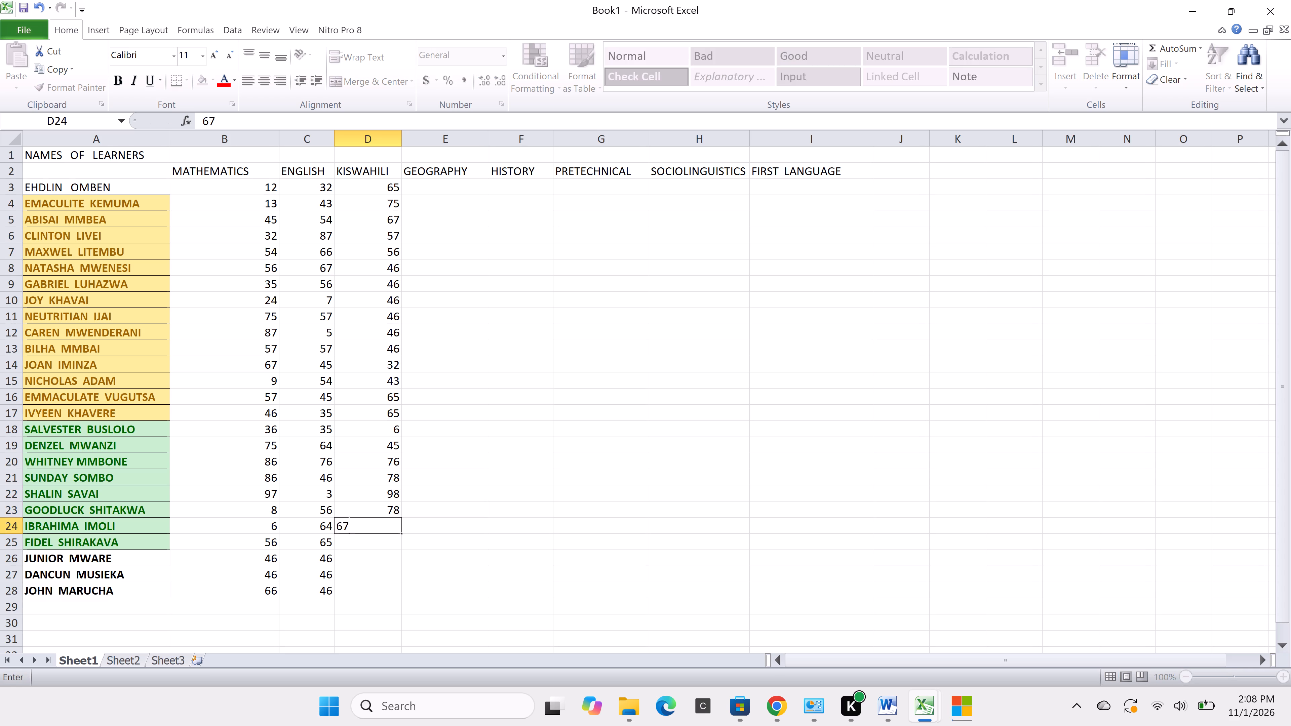
type("67")
key("Down")
Complete the Kiswahili column with the marks 76, 76 and 77 in cells D26 to D28.
type("76")
key("Down")
type("76")
key("Down")
type("77")
key("Right")
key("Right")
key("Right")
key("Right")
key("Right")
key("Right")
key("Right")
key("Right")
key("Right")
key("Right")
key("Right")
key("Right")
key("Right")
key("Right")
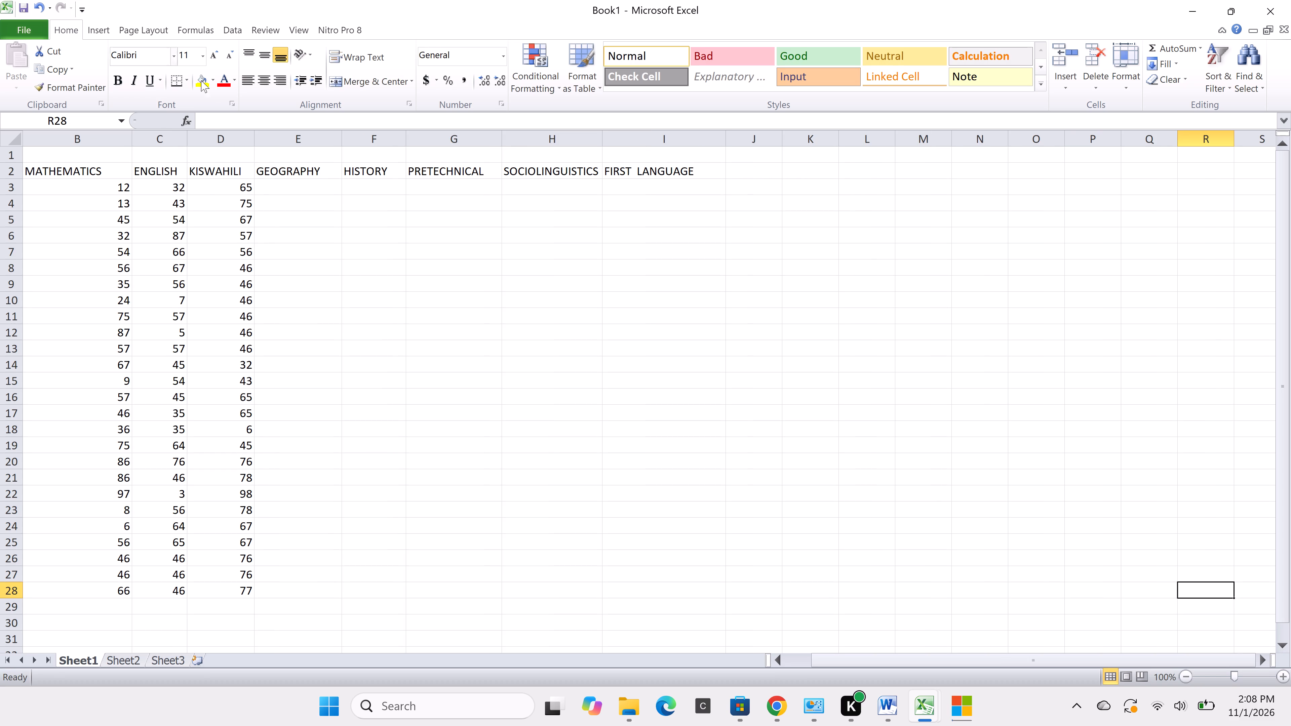
Start the Geography column with the marks 67, 54 and 75 in cells E3 to E5.
left_click(276, 182)
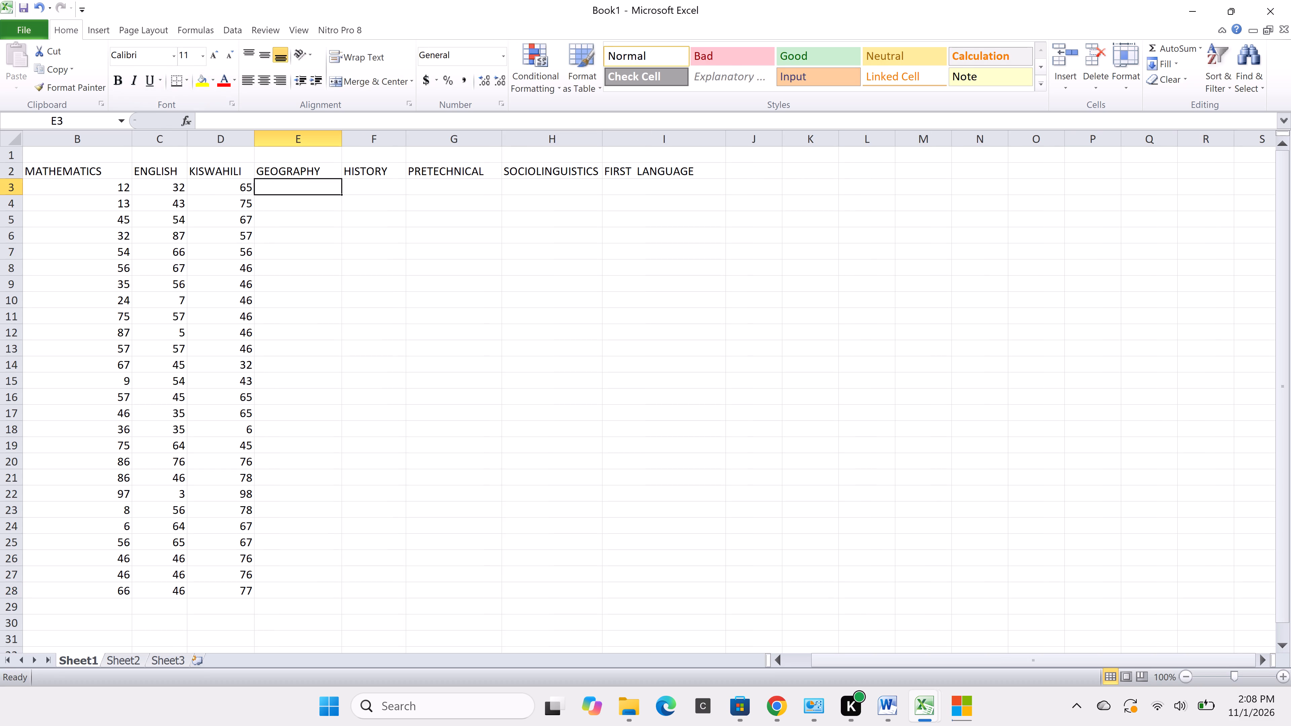
type("67")
key("Down")
type("54")
key("Down")
type("856")
key("Down")
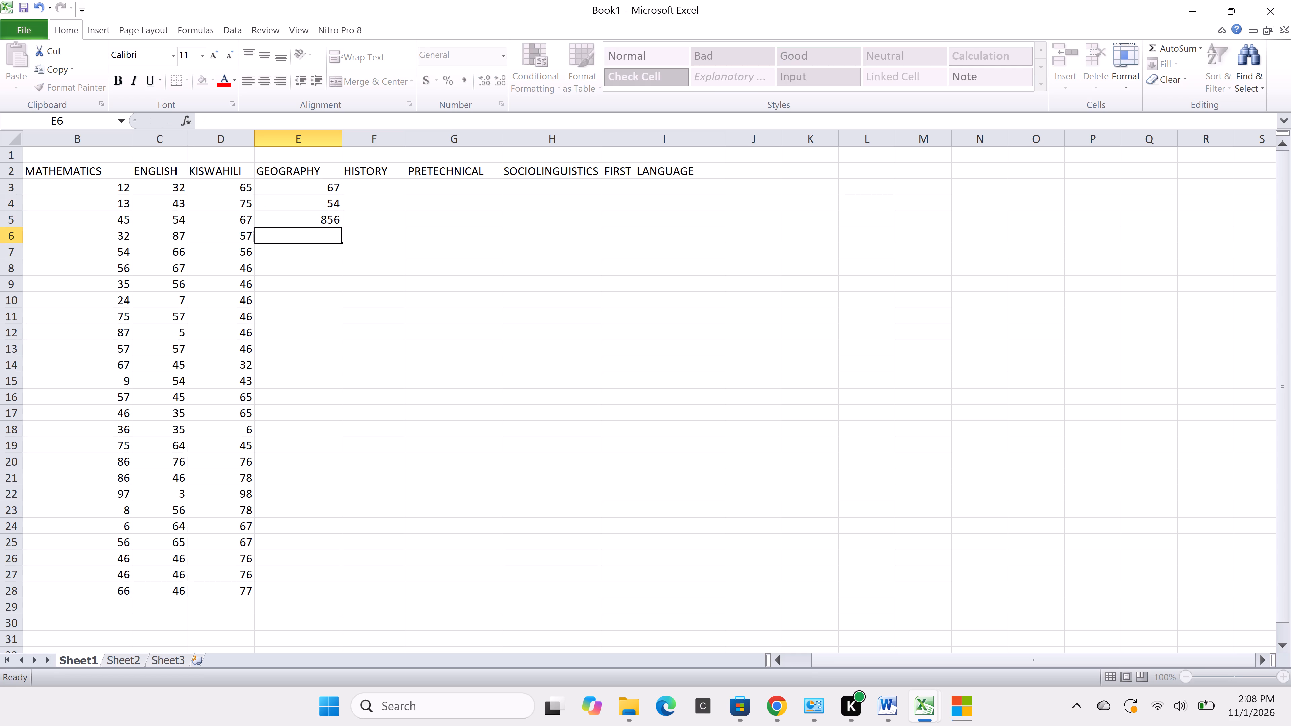
key("Up")
key("7")
key("5")
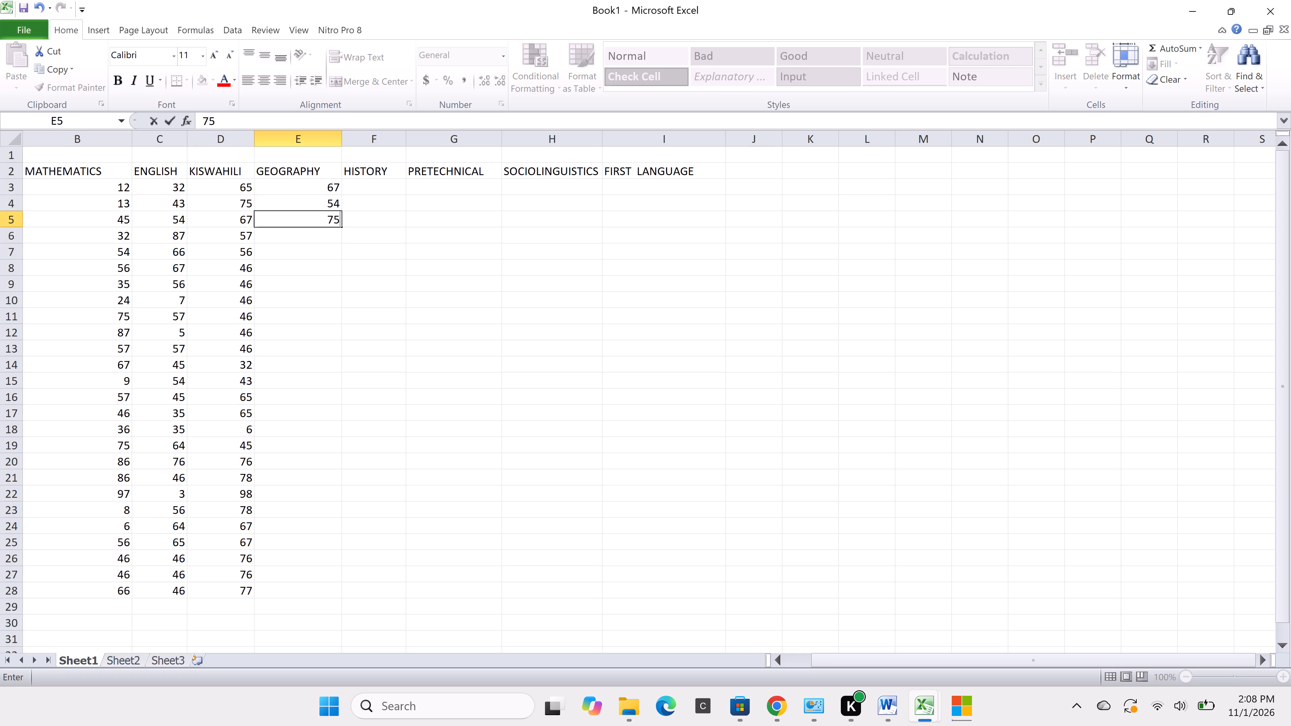
key("Down")
Enter the Geography marks 66, 46, 67, 66 and 56 in cells E6 to E10.
type("66")
key("Down")
type("46")
key("Down")
type("67")
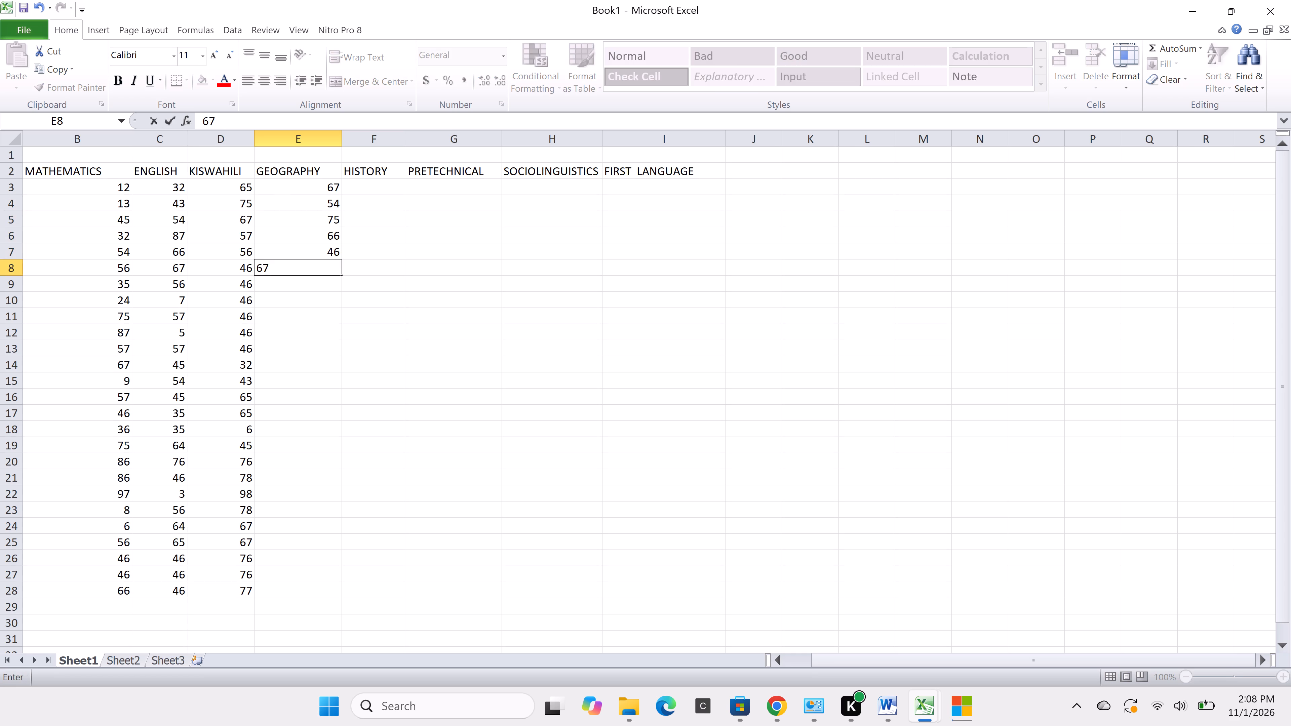
key("Down")
type("66")
key("Down")
type("56")
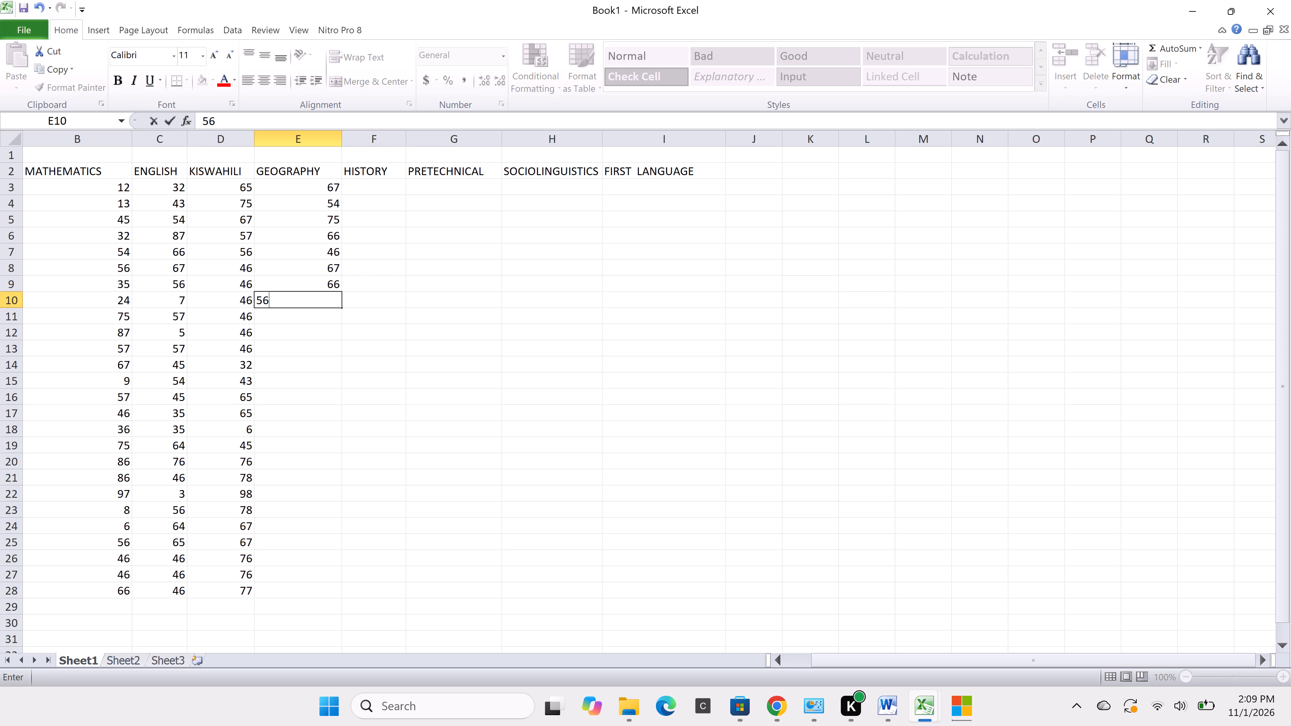
key("Down")
Enter the Geography marks 55, 44 and 35 in cells E11 to E13.
type("55")
key("Down")
type("44")
key("Down")
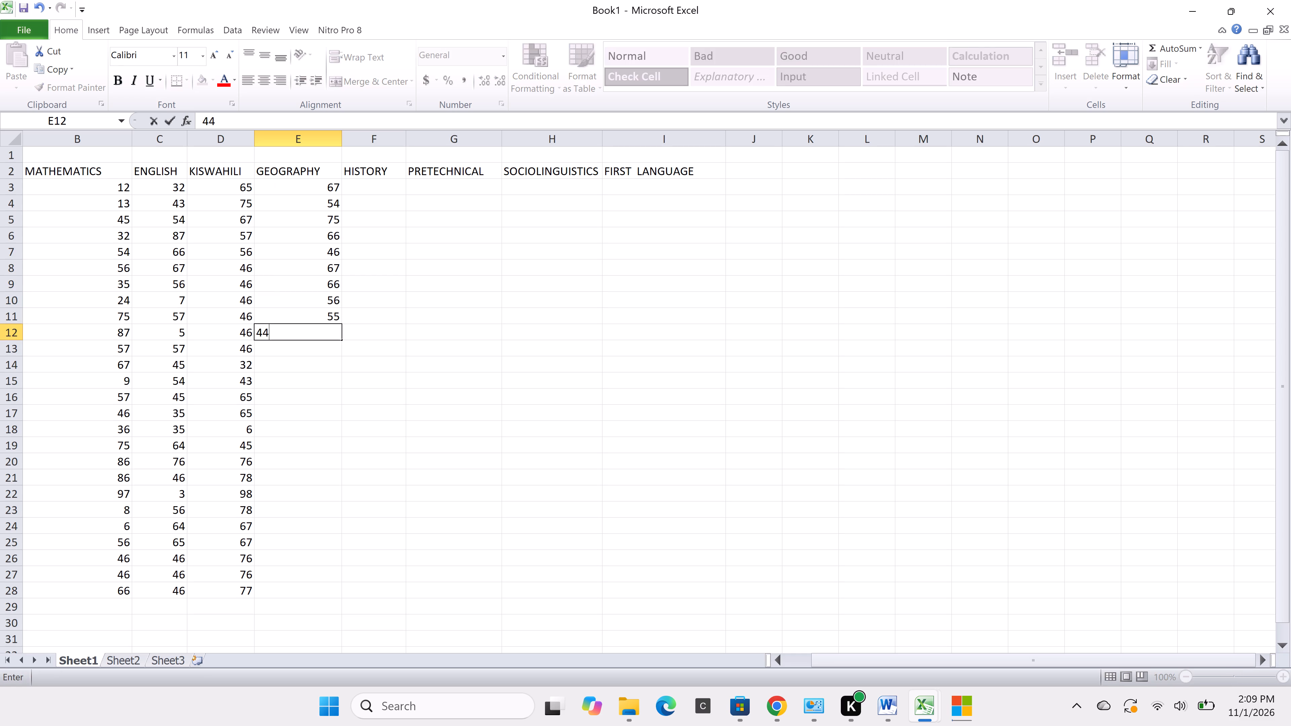
type("35")
key("Right")
Enter the mark 35 in cell F13 of the History column.
key("3")
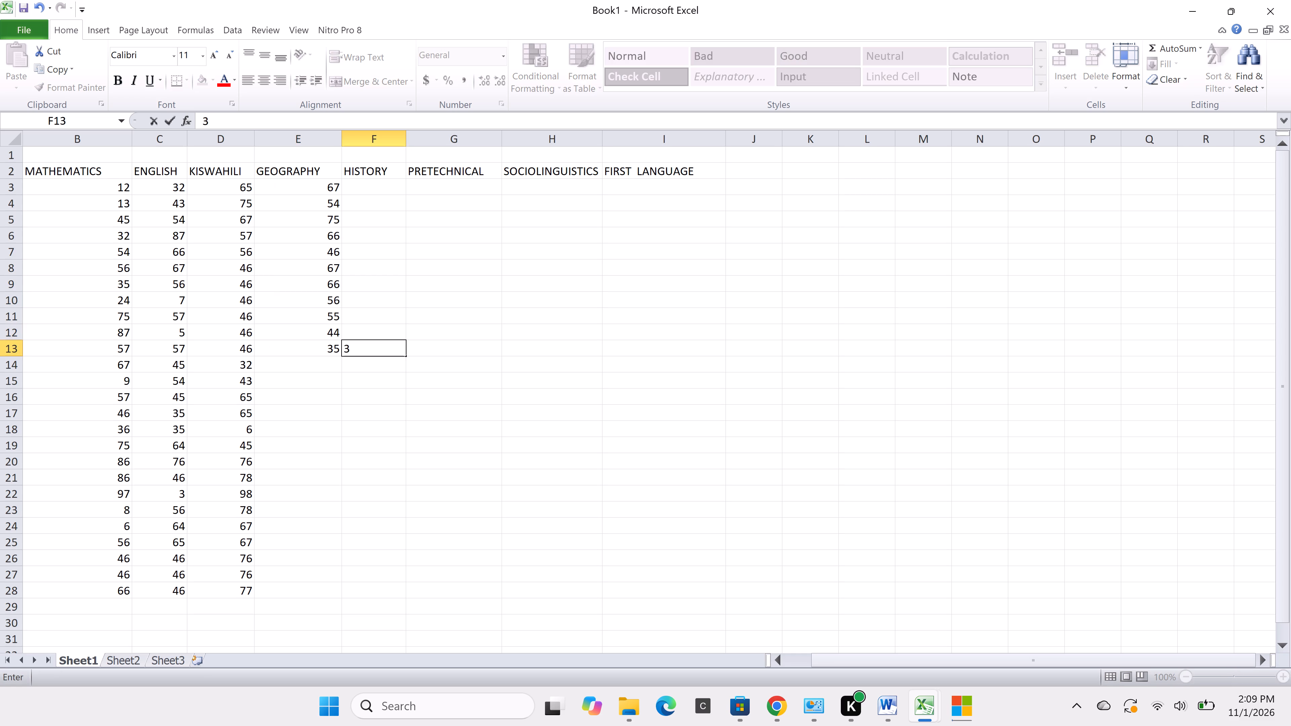
key("5")
key("Right")
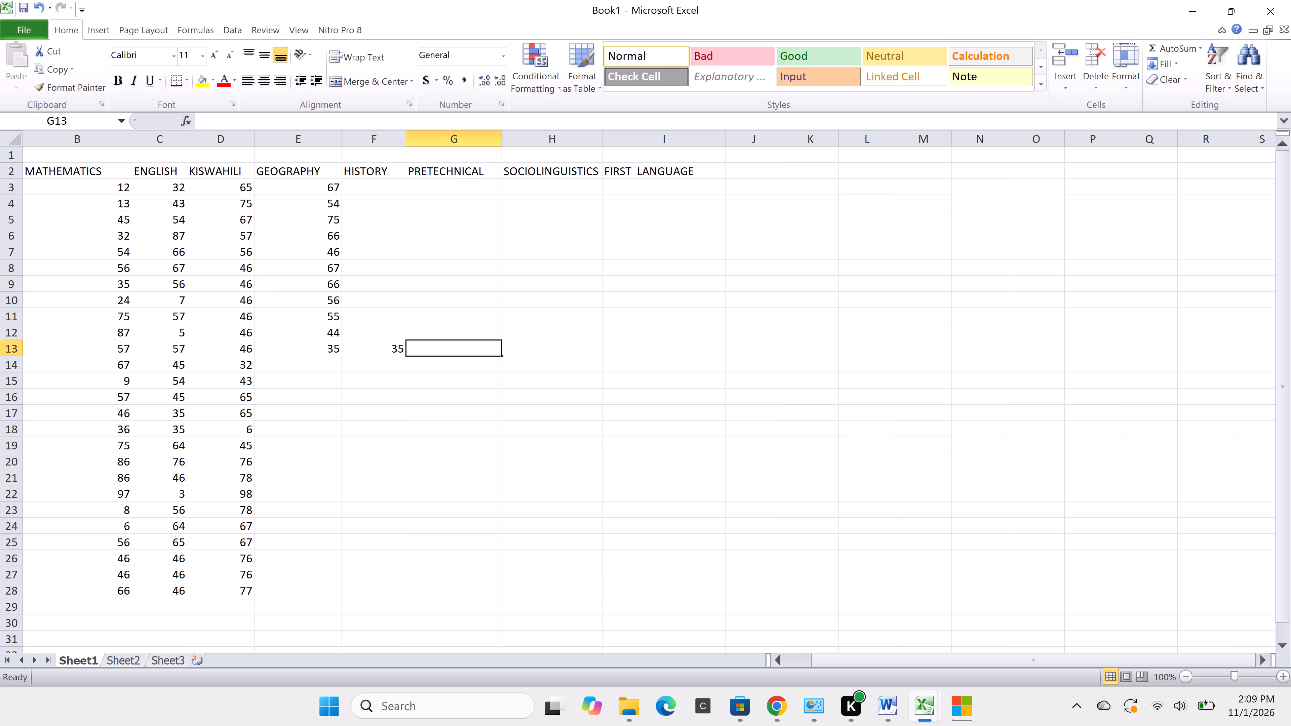
Enter the Geography marks 35, 36, 75 and 75 in cells E14 to E17.
key("Left")
key("Left")
key("Down")
type("35")
key("Down")
type("36")
key("Down")
type("75")
key("Down")
type("75")
key("Down")
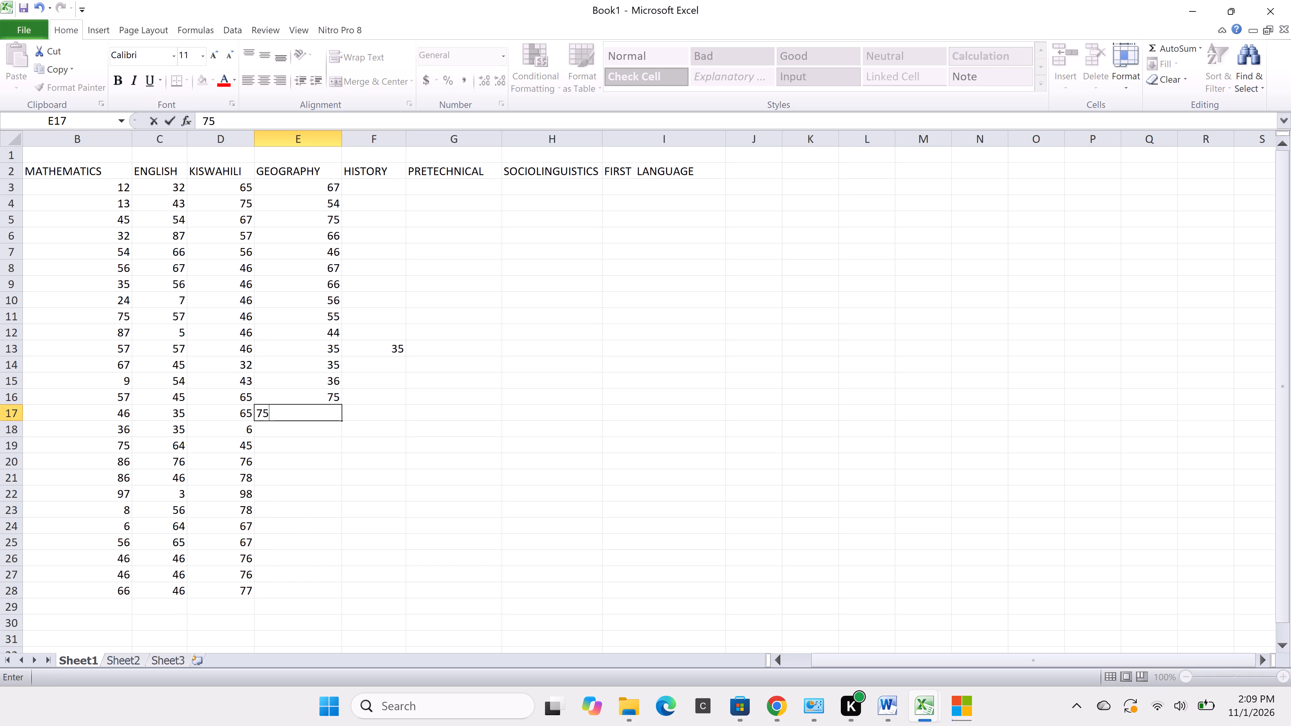
Enter the Geography marks 88, 08, 78 and 68 in cells E18 to E21.
type("88")
key("Down")
type("08")
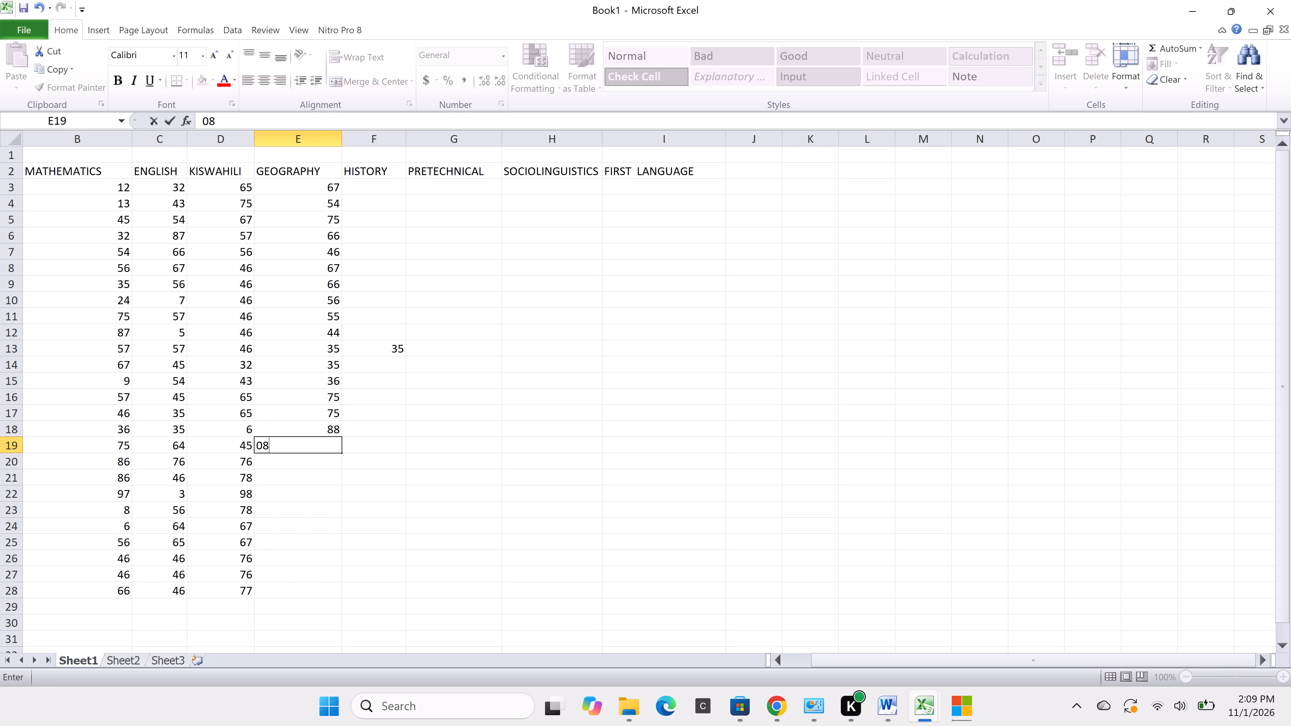
key("Down")
type("78")
key("Down")
type("68")
key("Down")
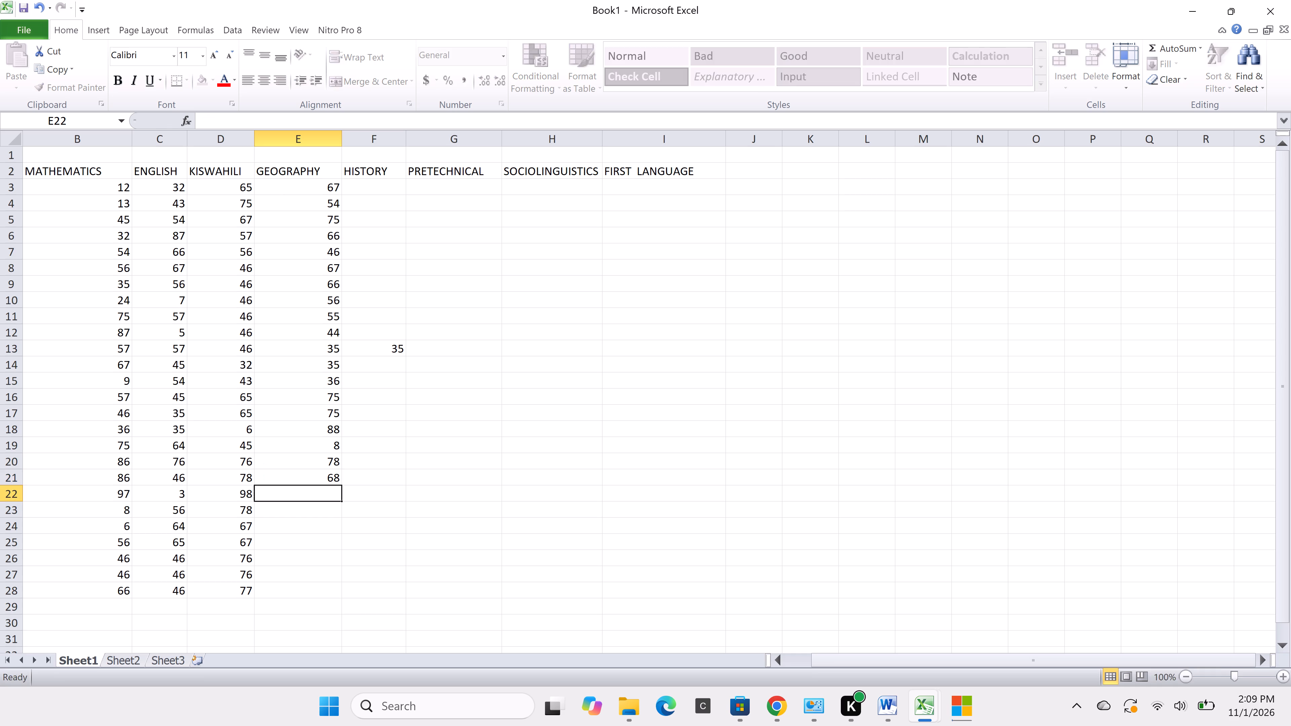
Enter the Geography marks 68, 68 and 47 in cells E22 to E24.
type("68")
key("Down")
type("68")
key("Down")
type("47")
key("Down")
Complete the Geography column with the marks 75, 96, 96 and 96 in cells E25 to E28.
type("75")
key("Down")
type("96")
key("Down")
type("96")
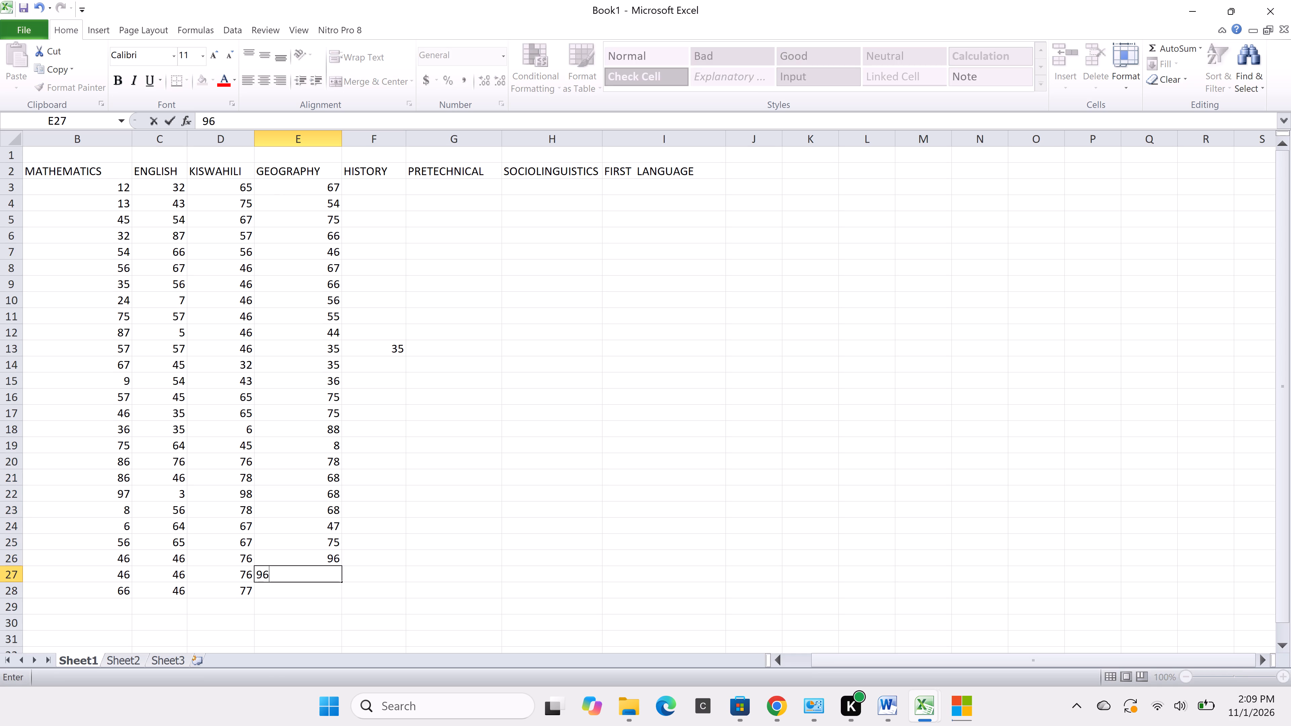
key("Down")
key("9")
key("6")
key("Down")
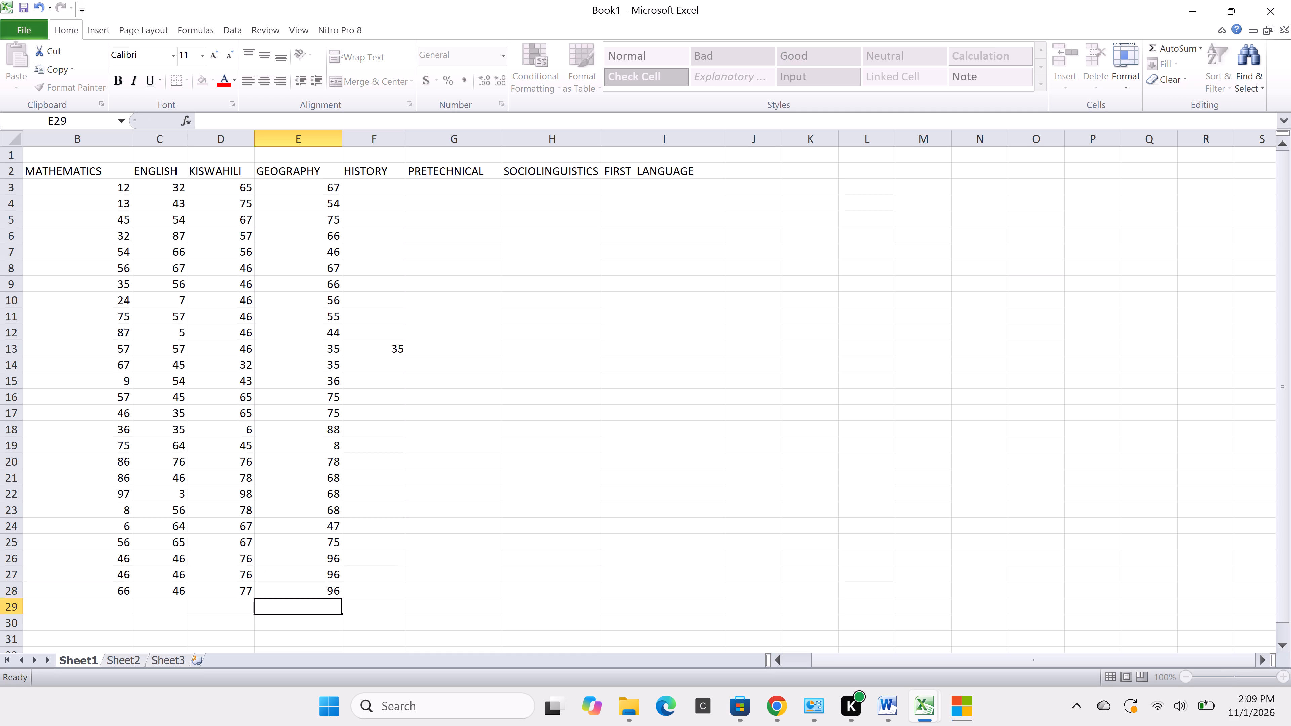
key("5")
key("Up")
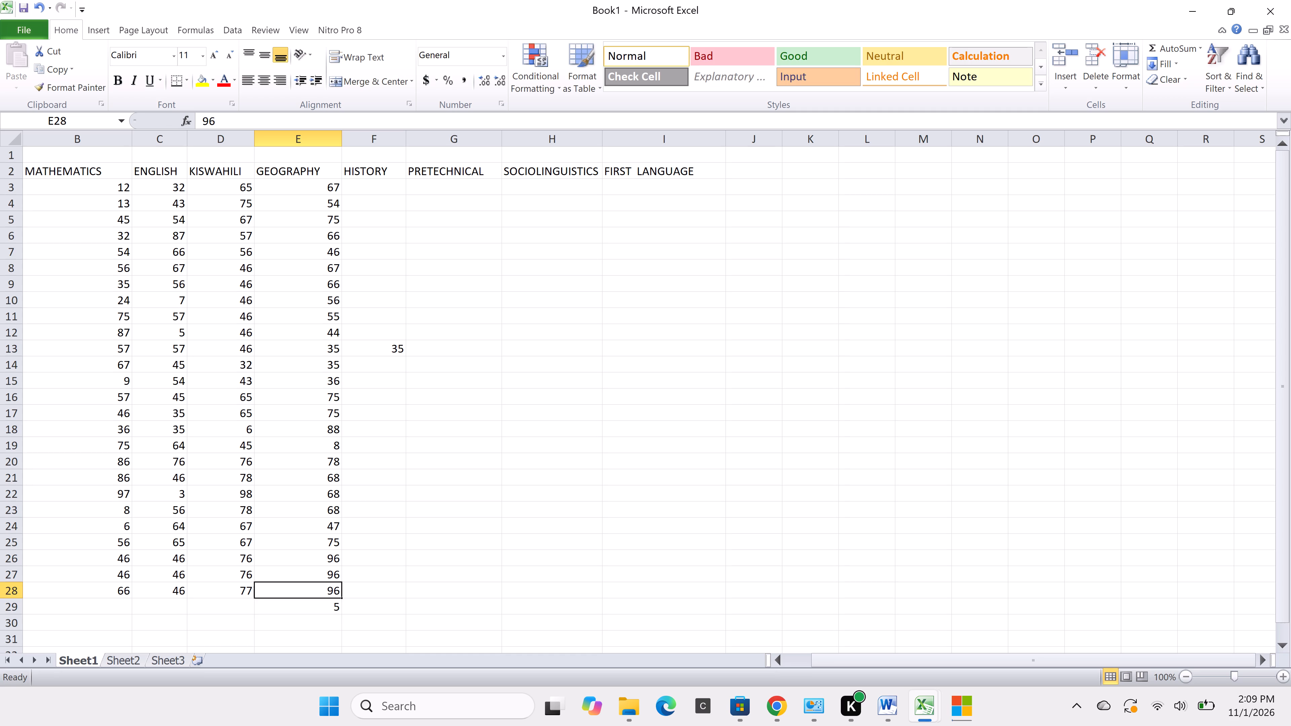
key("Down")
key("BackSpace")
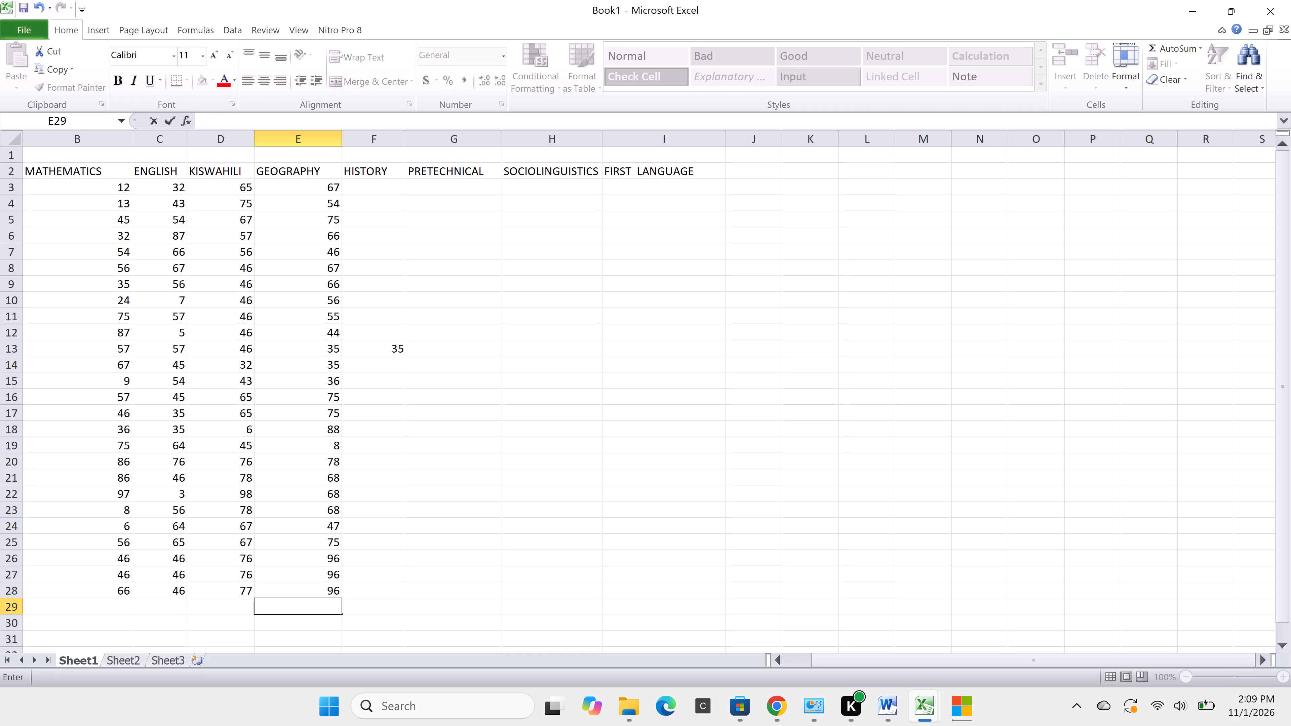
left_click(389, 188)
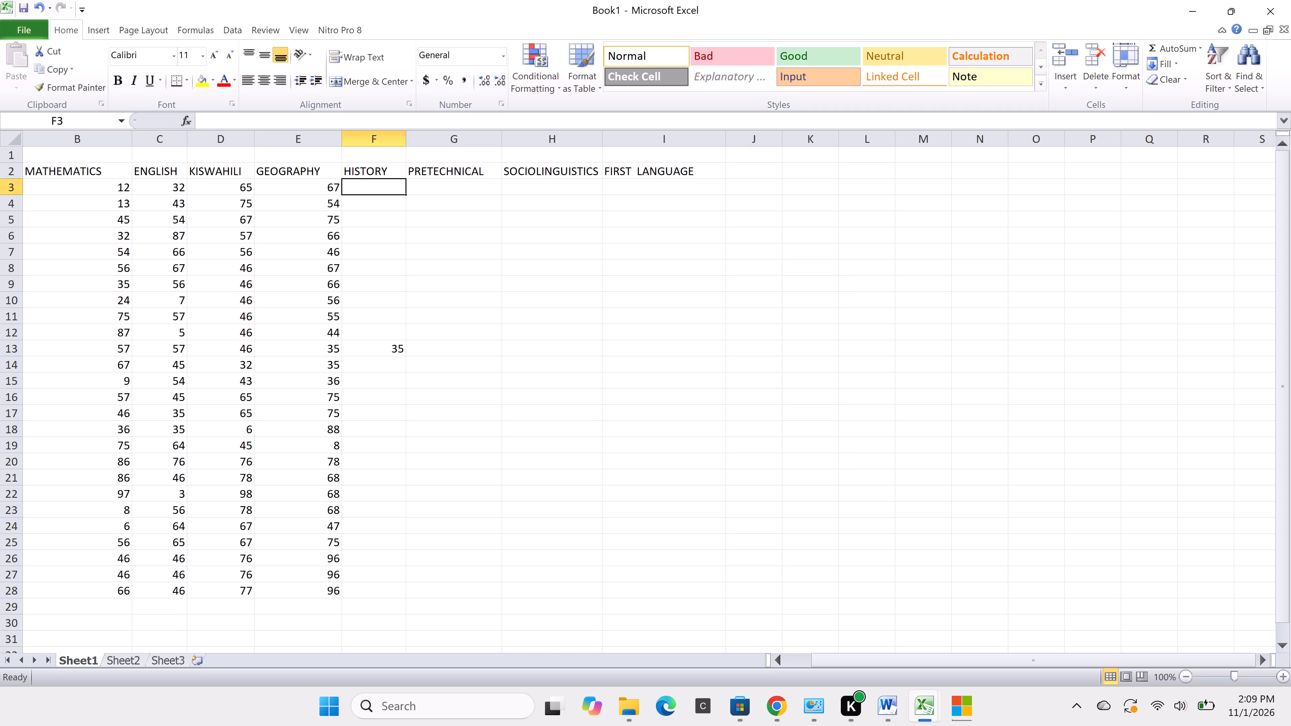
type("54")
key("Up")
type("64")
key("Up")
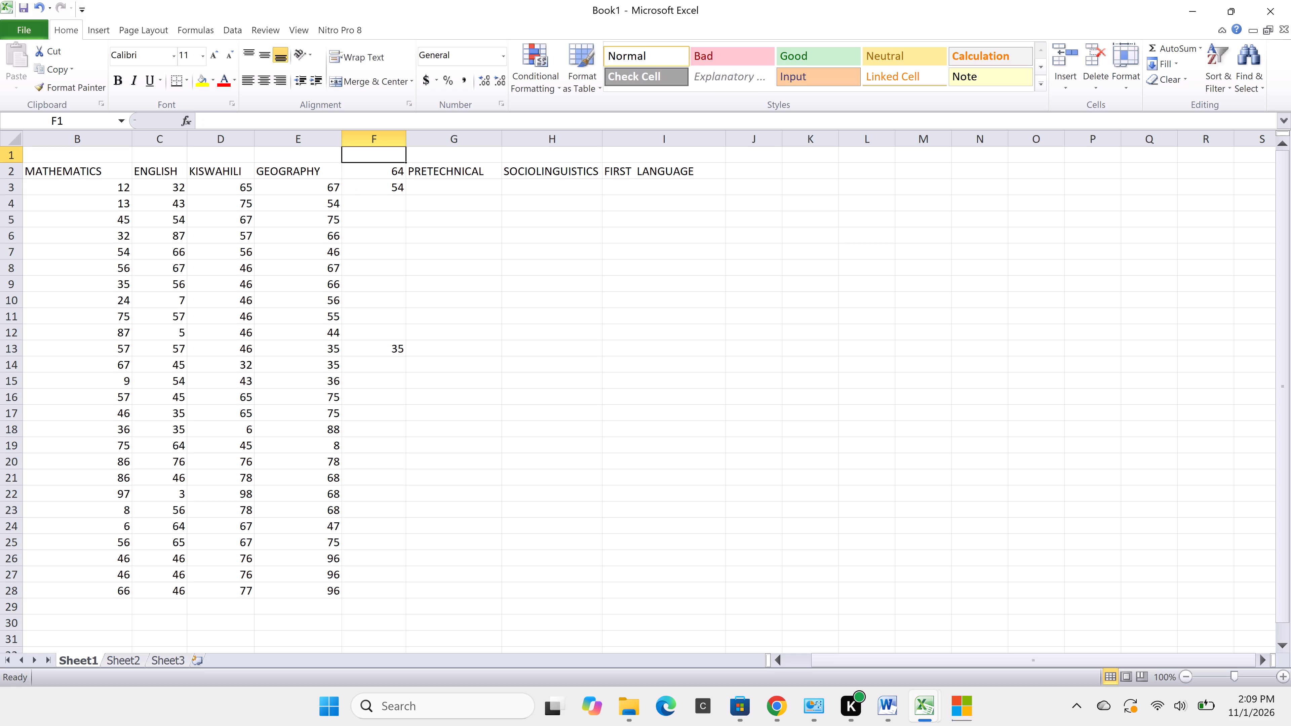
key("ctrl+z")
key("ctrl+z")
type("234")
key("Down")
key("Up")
Start the History column with the marks 44, 43 and 56 in cells F3 to F5.
type("44")
key("Down")
type("43")
key("Down")
type("566")
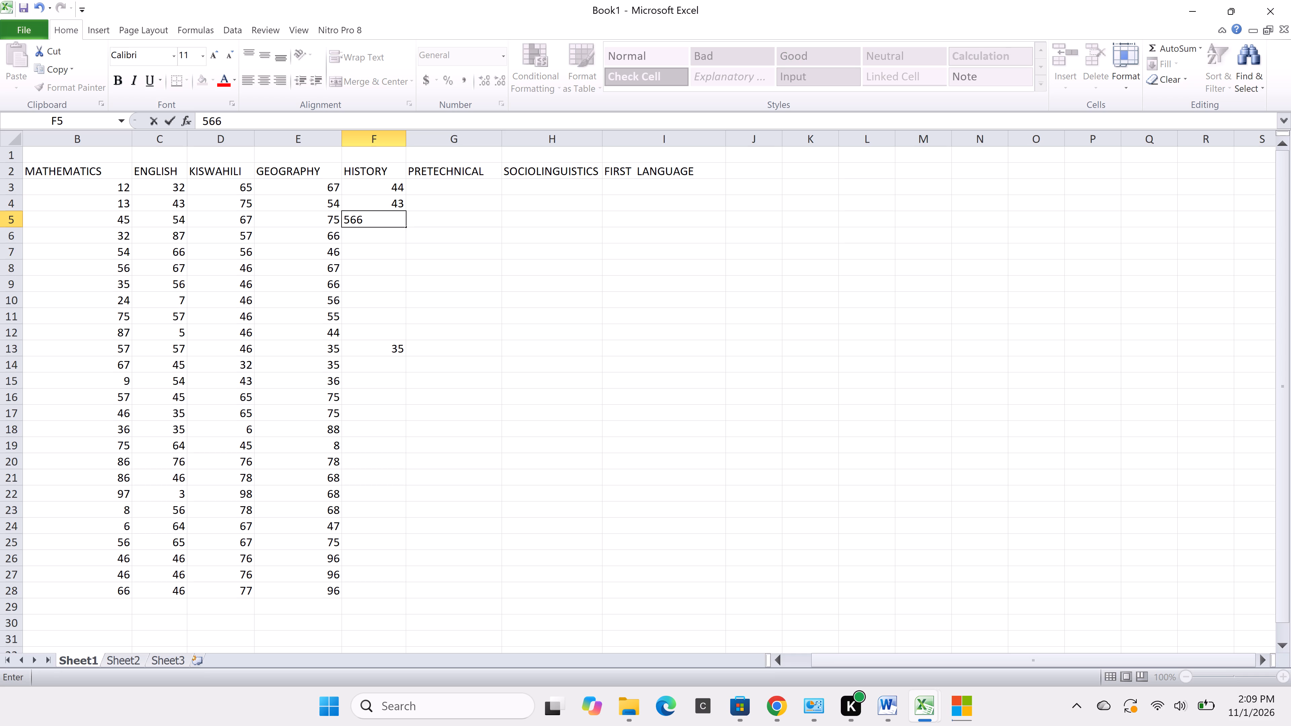
key("BackSpace")
key("Up")
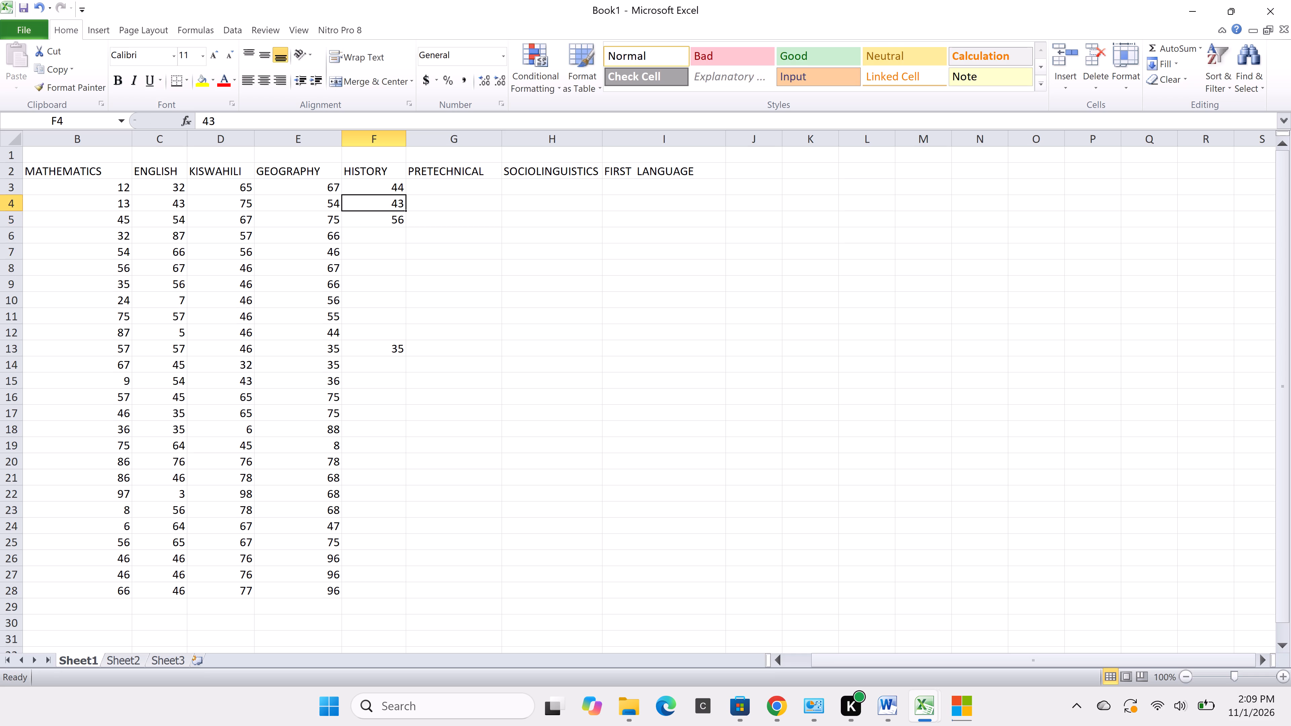
Enter the History marks 55, 53 and 53 in cells F6 to F8.
key("Up")
key("Up")
key("Down")
key("Down")
key("Down")
key("Down")
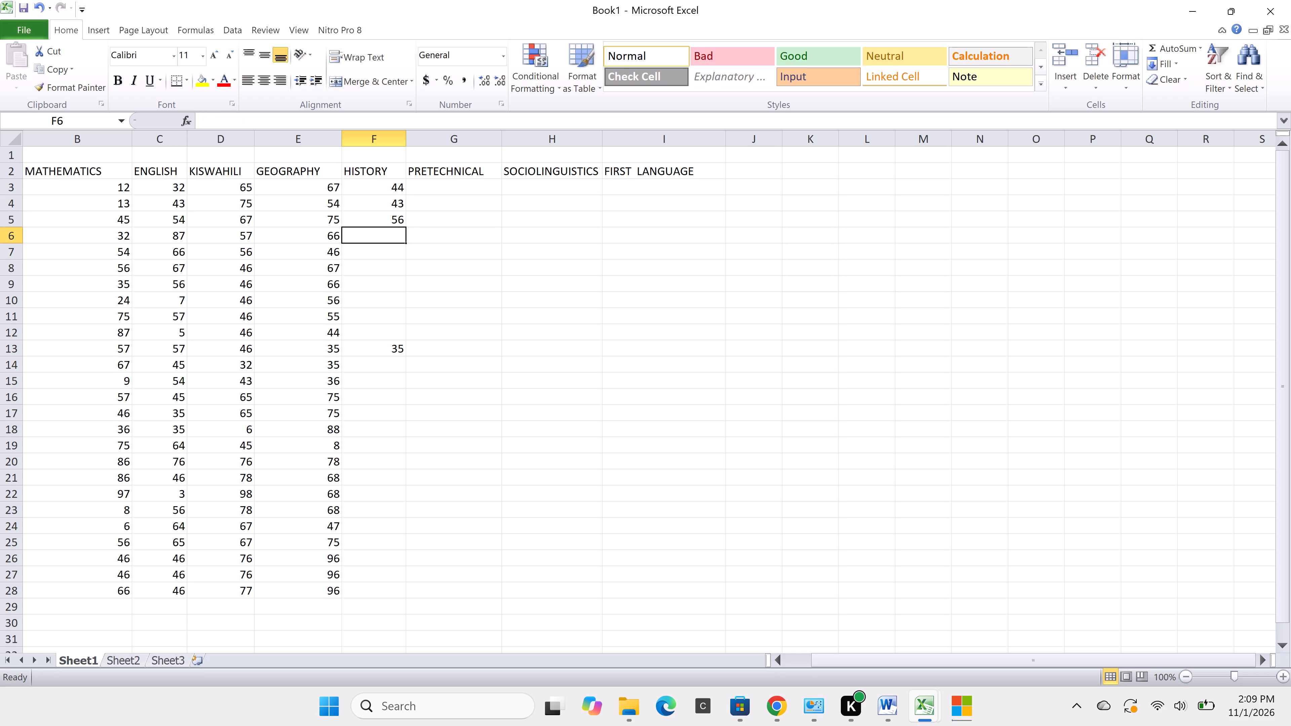
key("Down")
key("Up")
type("55")
key("Down")
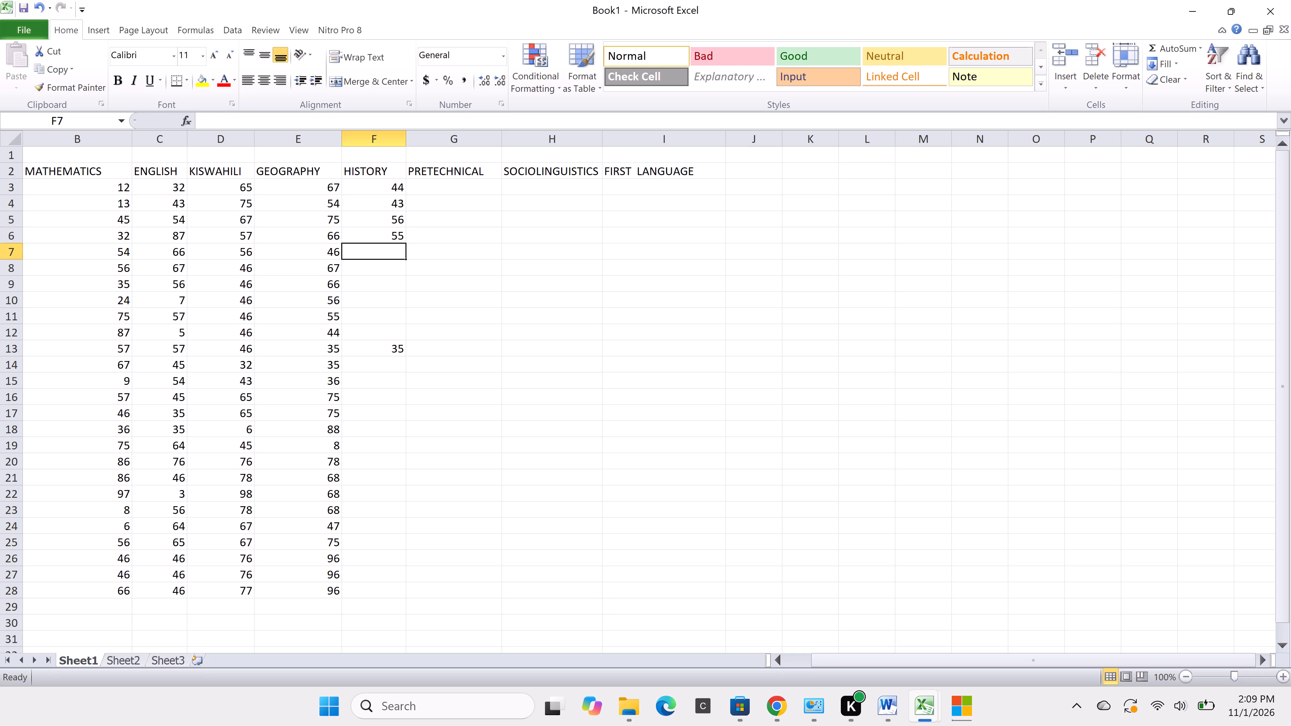
type("53")
key("Down")
type("53")
key("Down")
Enter the History mark 53 in each of the cells F9 to F12.
type("53")
key("Down")
type("53")
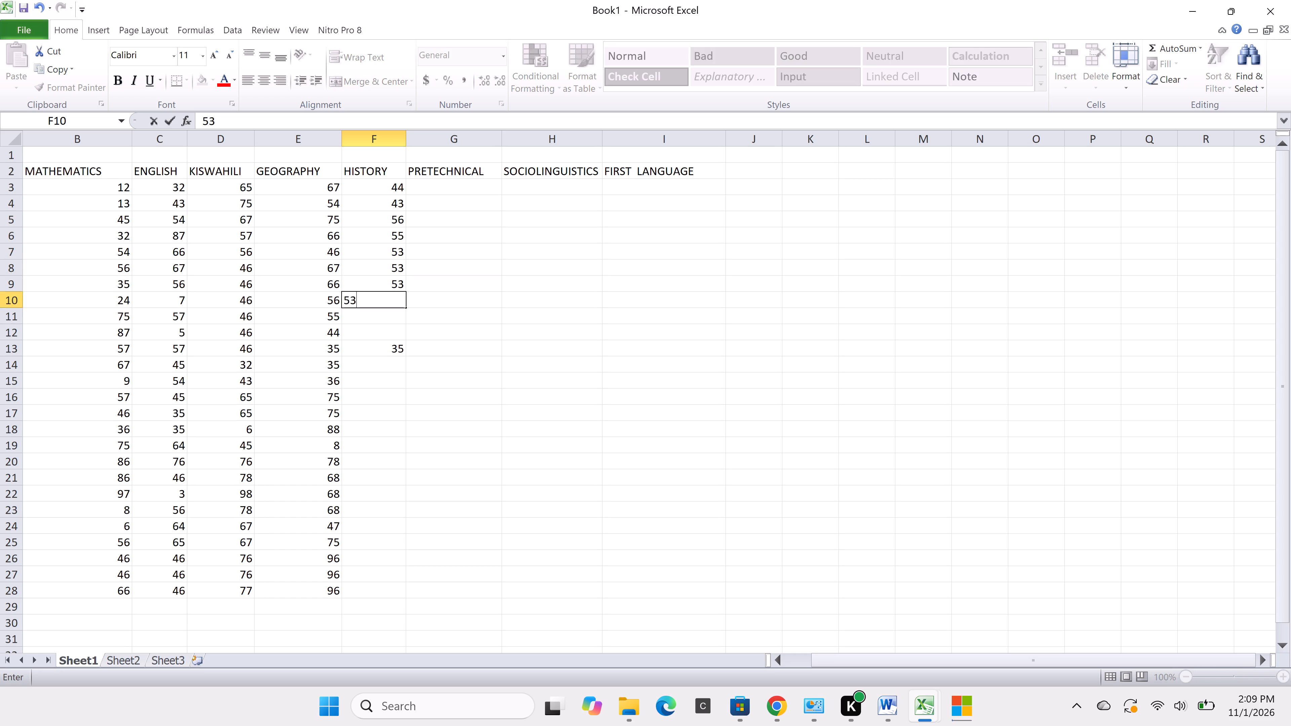
key("Down")
type("53")
key("Down")
type("53")
key("Down")
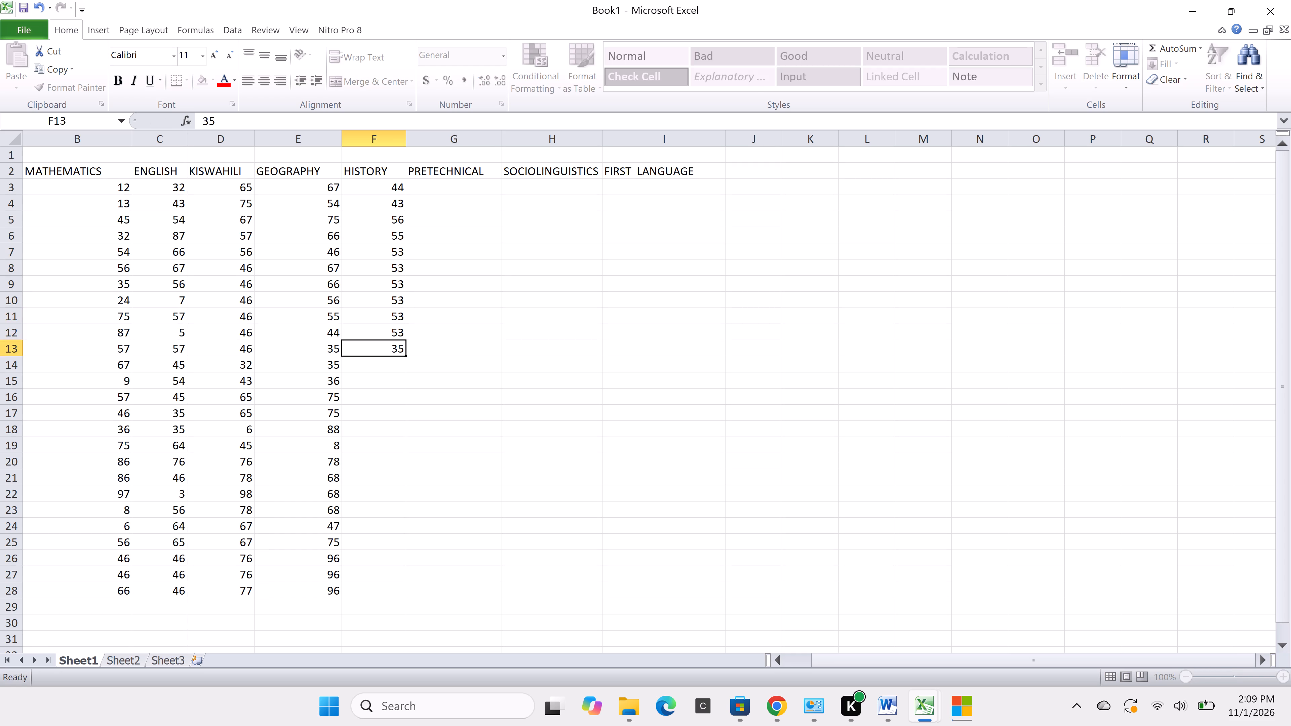
Enter the History mark 35 in each of the cells F14 to F19.
key("Down")
type("35")
key("Down")
type("35")
key("Down")
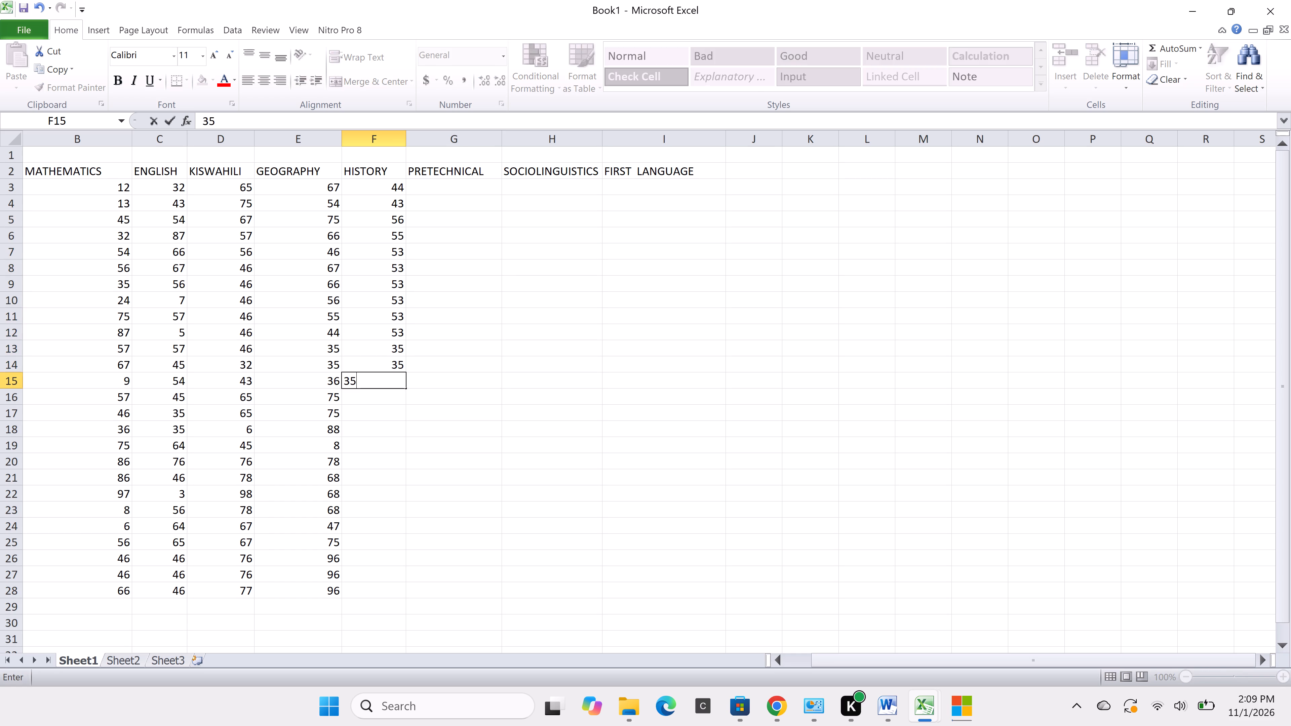
type("35")
key("Down")
type("35")
key("Down")
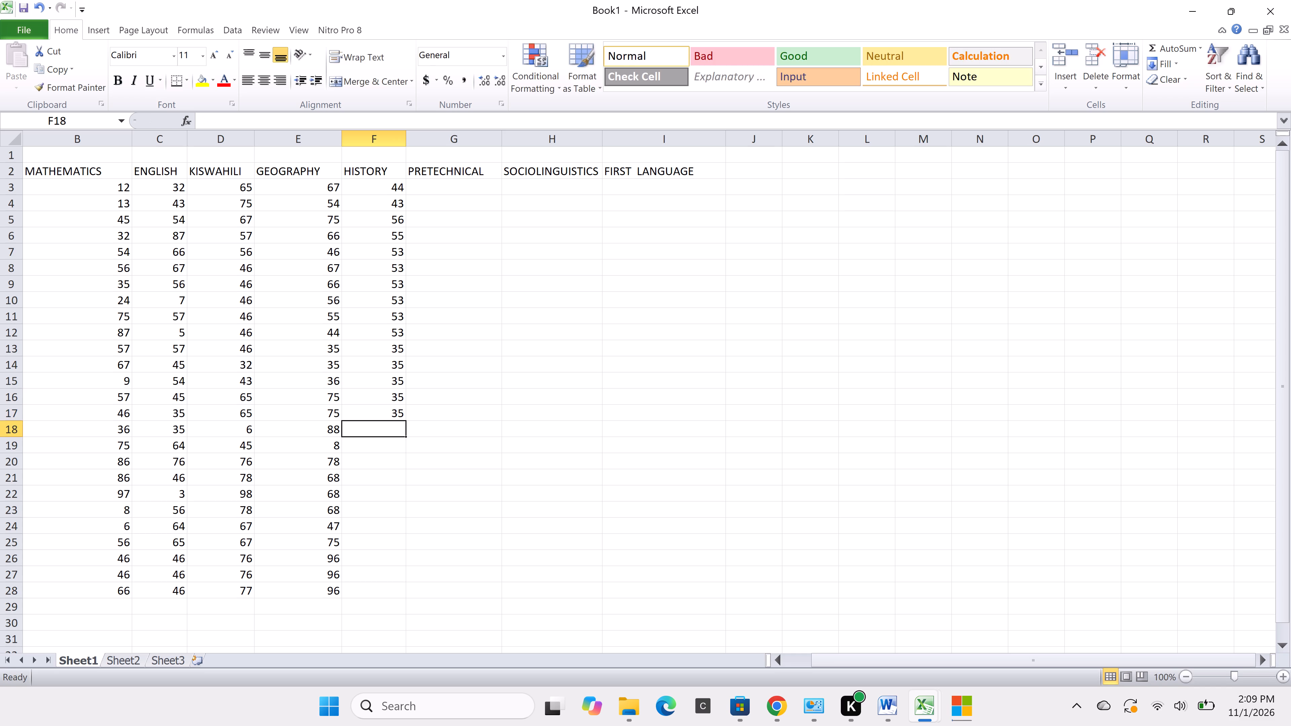
type("35")
key("Down")
type("35")
key("Down")
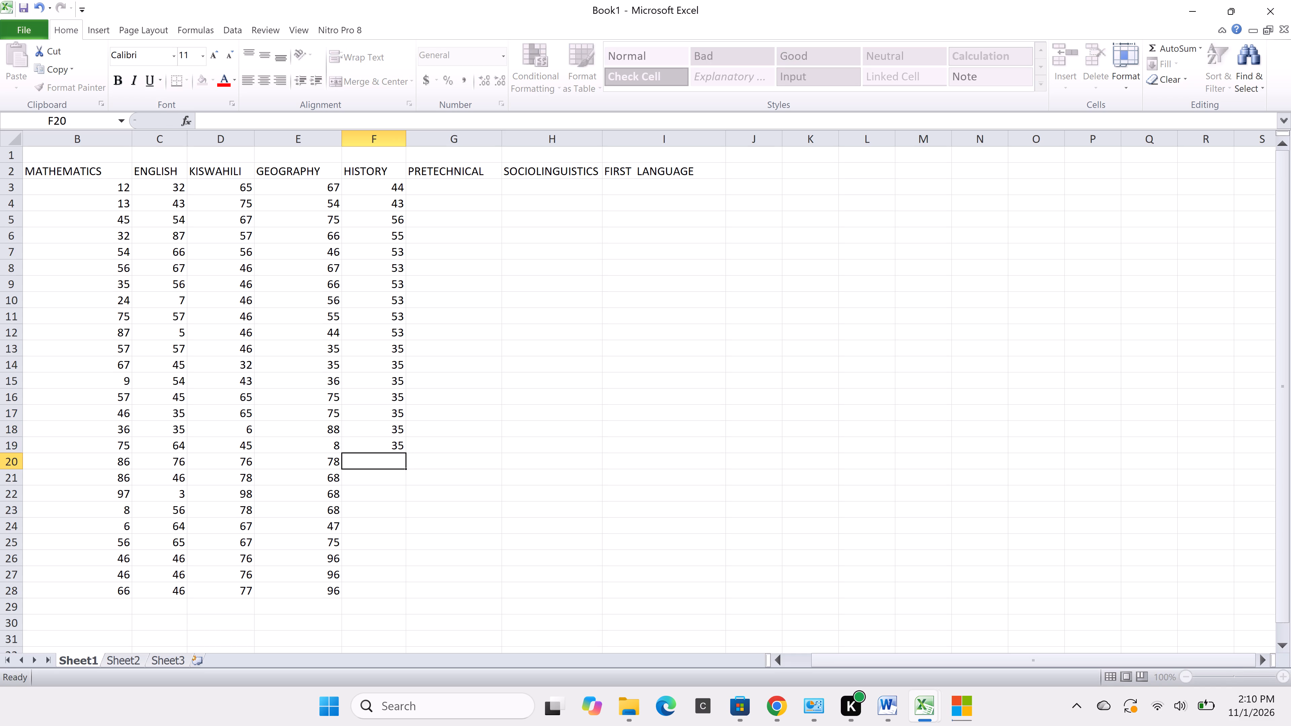
Enter the History mark 25 in cells F20 and F21, and 75 in cells F22 to F25.
type("25")
key("Down")
type("25")
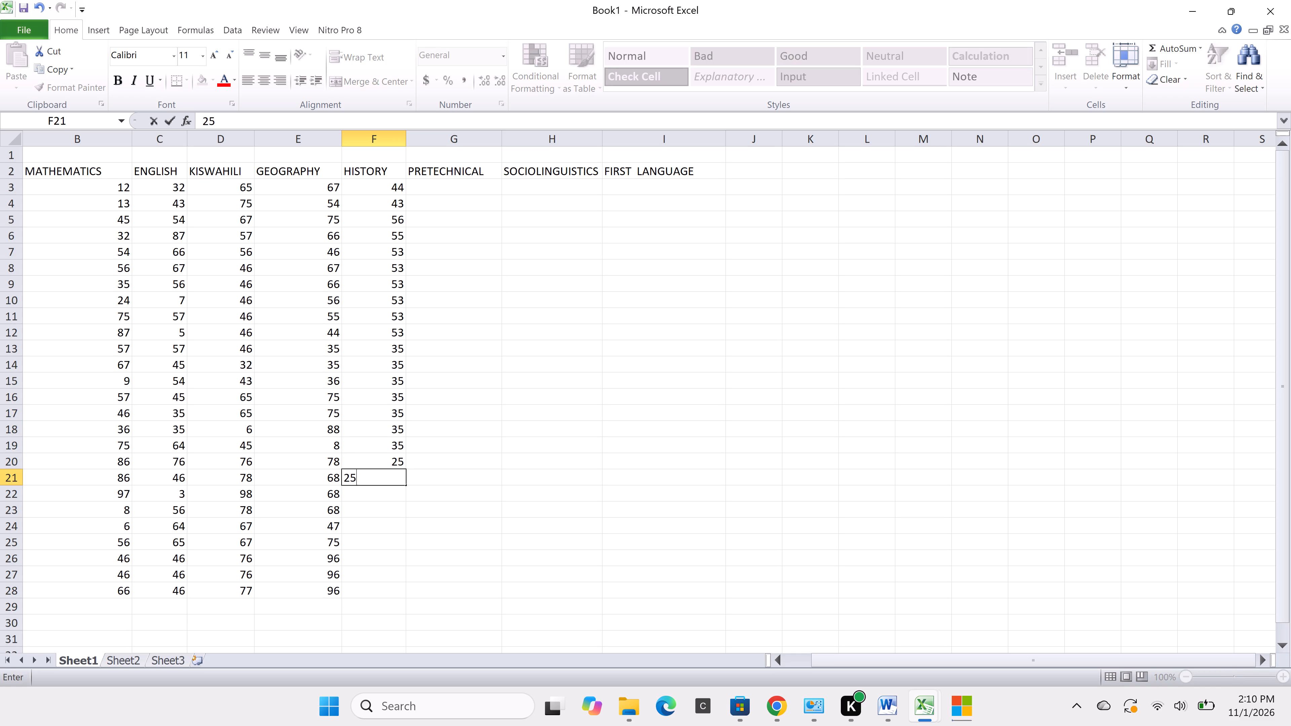
key("Down")
type("75")
key("Down")
type("75")
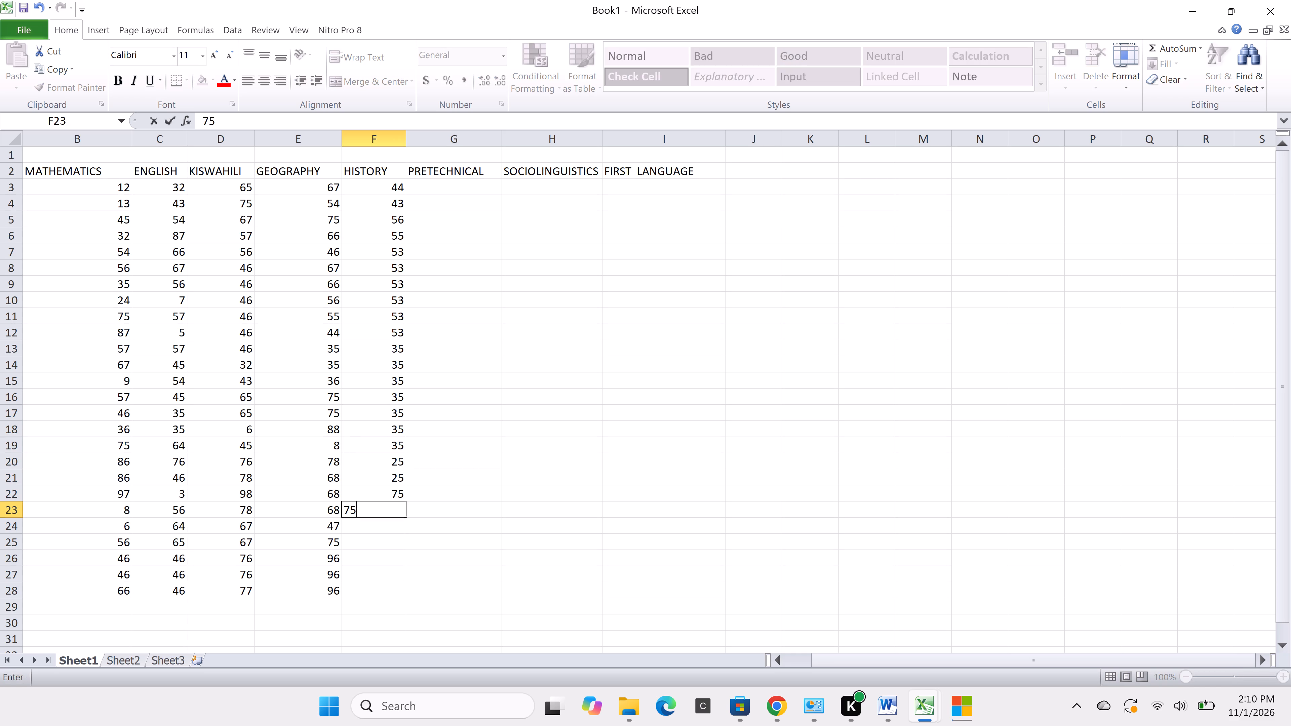
key("Down")
type("75")
key("Down")
type("75")
key("Down")
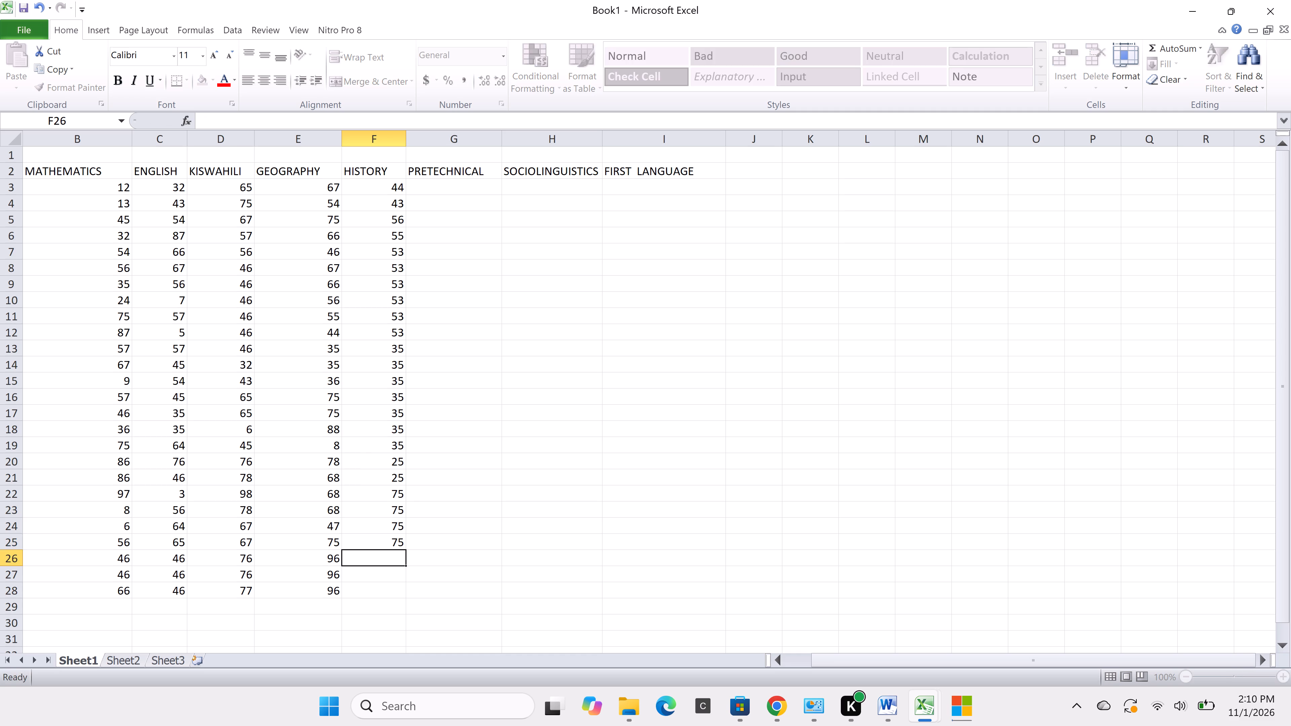
Complete the History column with the marks 65, 75 and 54 in cells F26 to F28.
type("65")
key("Down")
type("75")
key("Down")
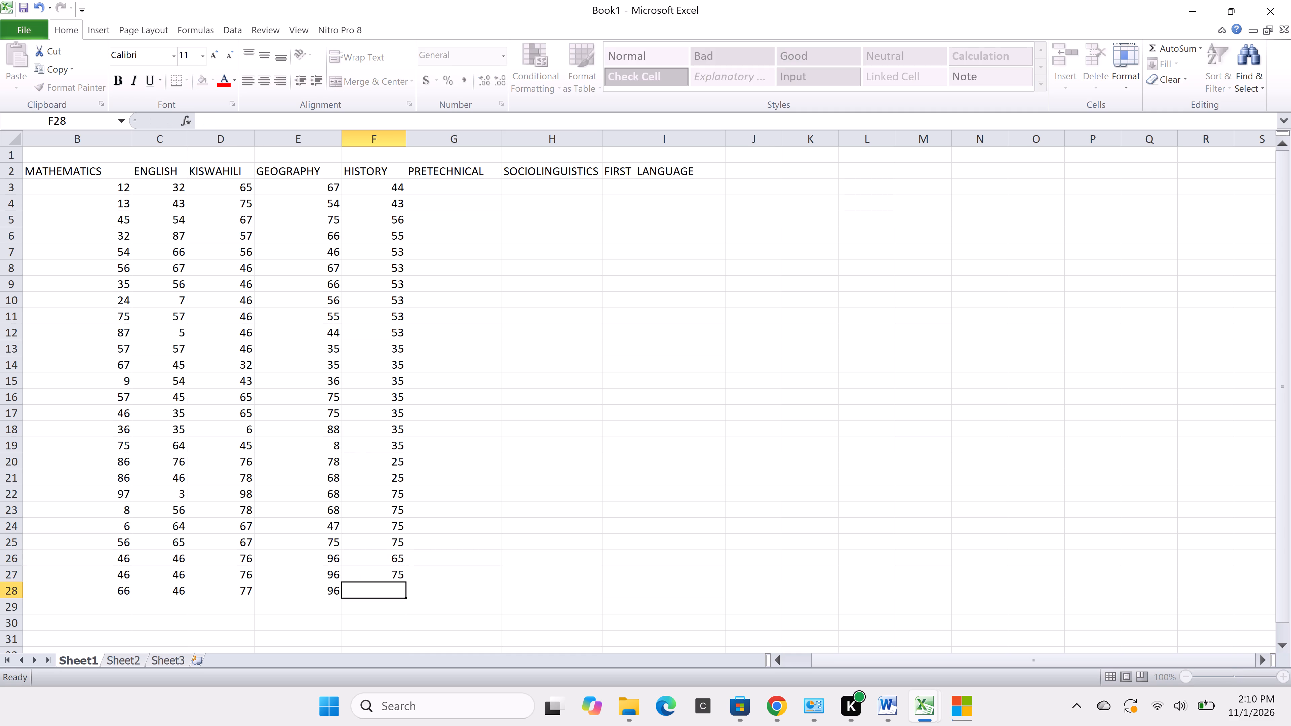
type("54")
scroll(389, 188, "down", 2)
key("Up")
Start the Pretechnical column with the marks 65, 75 and 78 in cells G3 to G5.
scroll(389, 188, "down", 1)
key("Up")
key("Up")
key("Up")
key("Up")
key("Up")
key("Up")
key("Up")
key("Up")
key("Up")
key("Up")
key("Up")
key("Up")
key("Up")
key("Up")
key("Up")
key("Up")
key("Up")
key("Up")
key("Up")
key("Up")
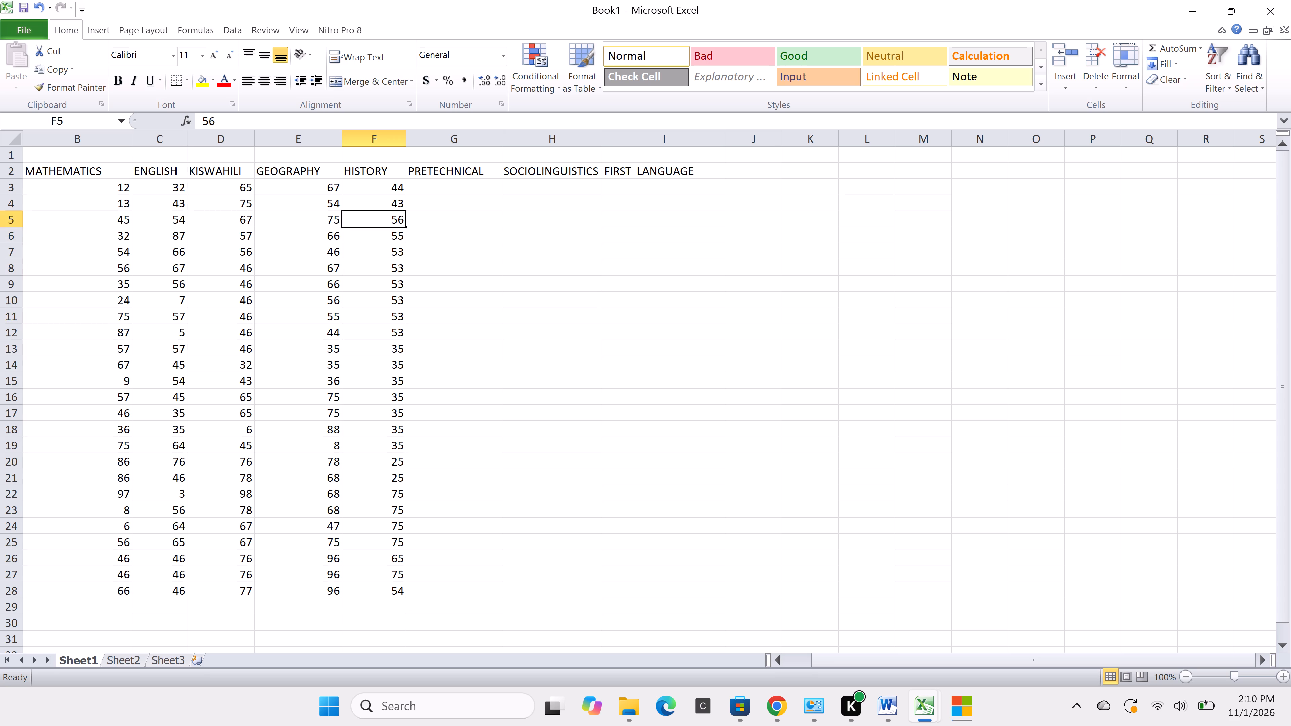
key("Up")
key("Up")
key("Up")
key("Up")
key("Down")
key("Right")
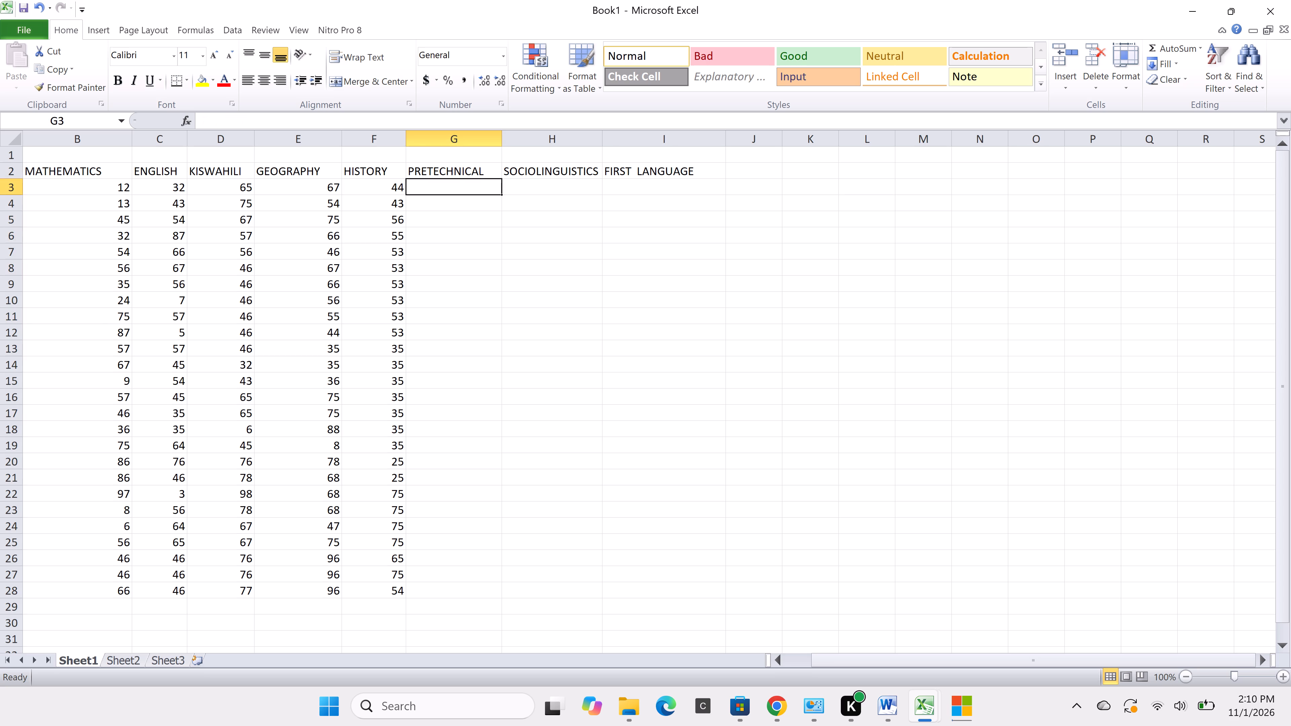
type("65")
key("Down")
type("75")
key("Down")
type("78")
key("Down")
Enter the Pretechnical marks 54 and 75 in cells G6 and G7.
key("5")
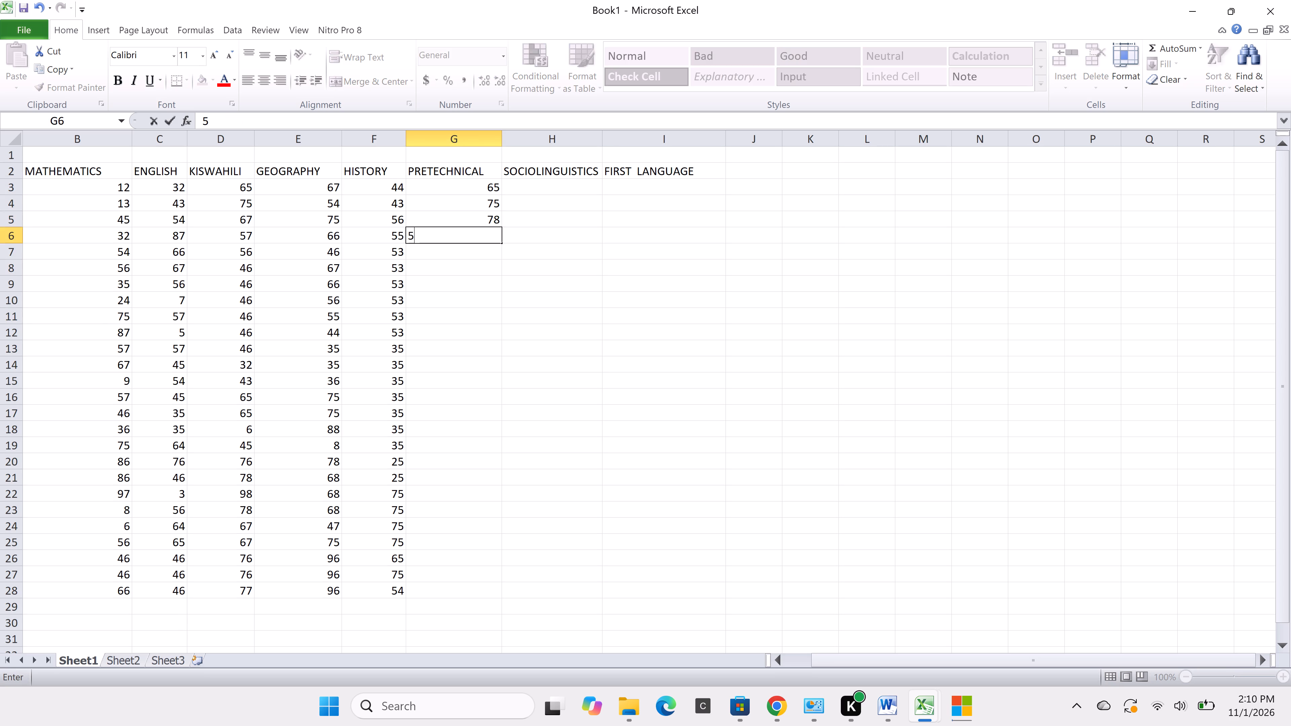
key("4")
key("Down")
type("75")
key("Down")
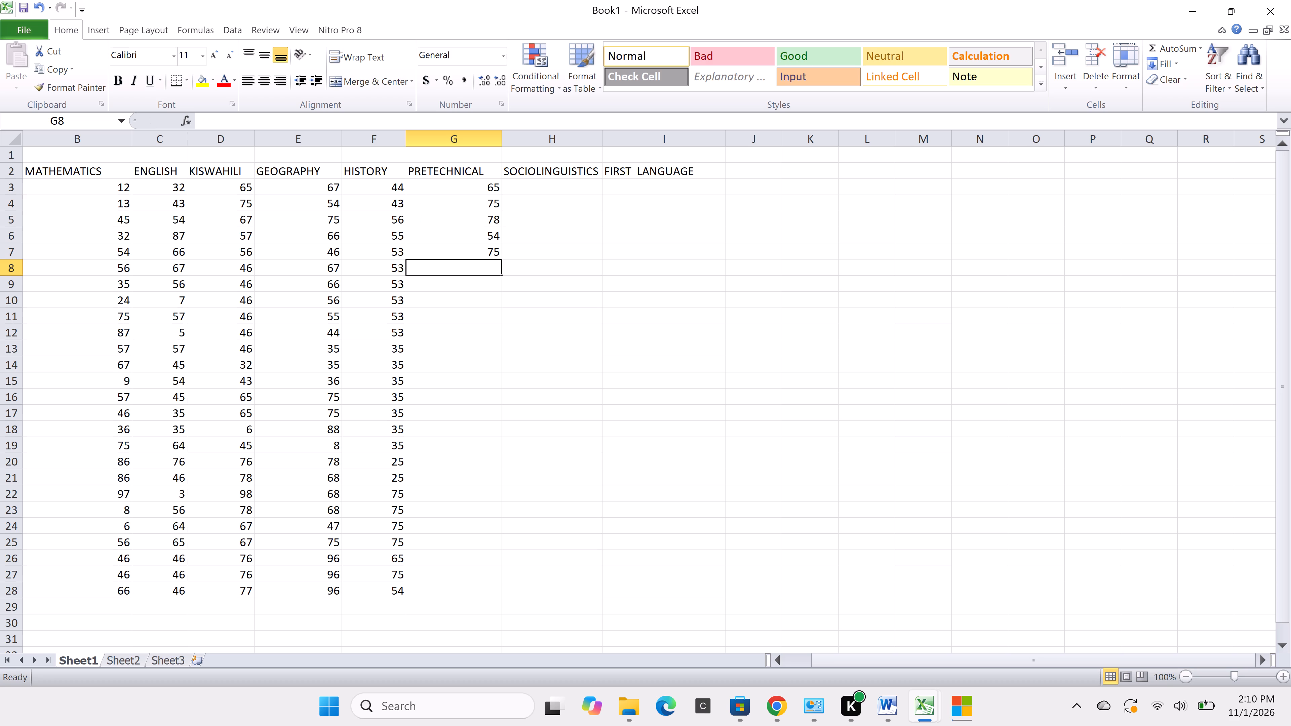
Enter the Pretechnical marks 46 in cells G8 to G10, 43 in G11 and 64 in G12.
type("46")
key("Down")
type("46")
key("Down")
type("46")
key("Down")
type("43")
key("Down")
type("64")
key("Down")
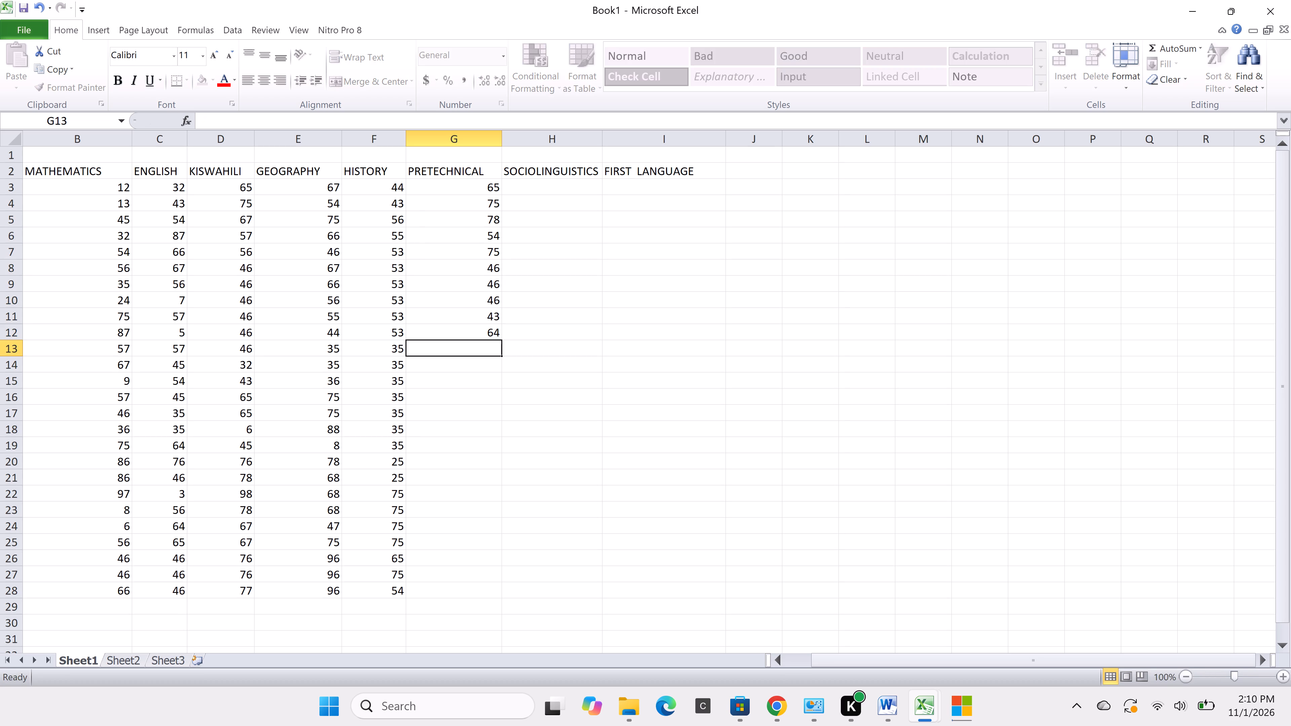
Enter the Pretechnical mark 64 in cells G13 to G15 and 9 in cell G16.
type("64")
key("Down")
type("64")
key("Down")
type("64")
key("Down")
type("789")
key("Down")
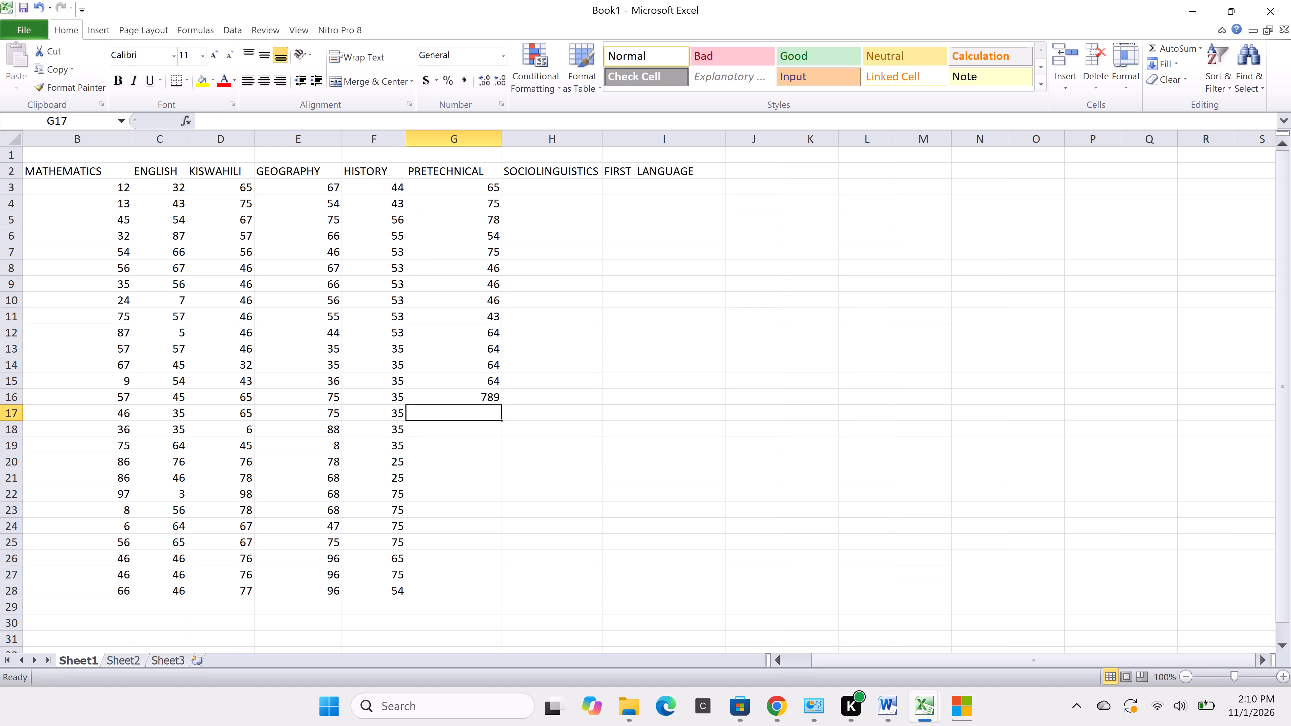
key("Up")
key("0")
key("9")
key("Down")
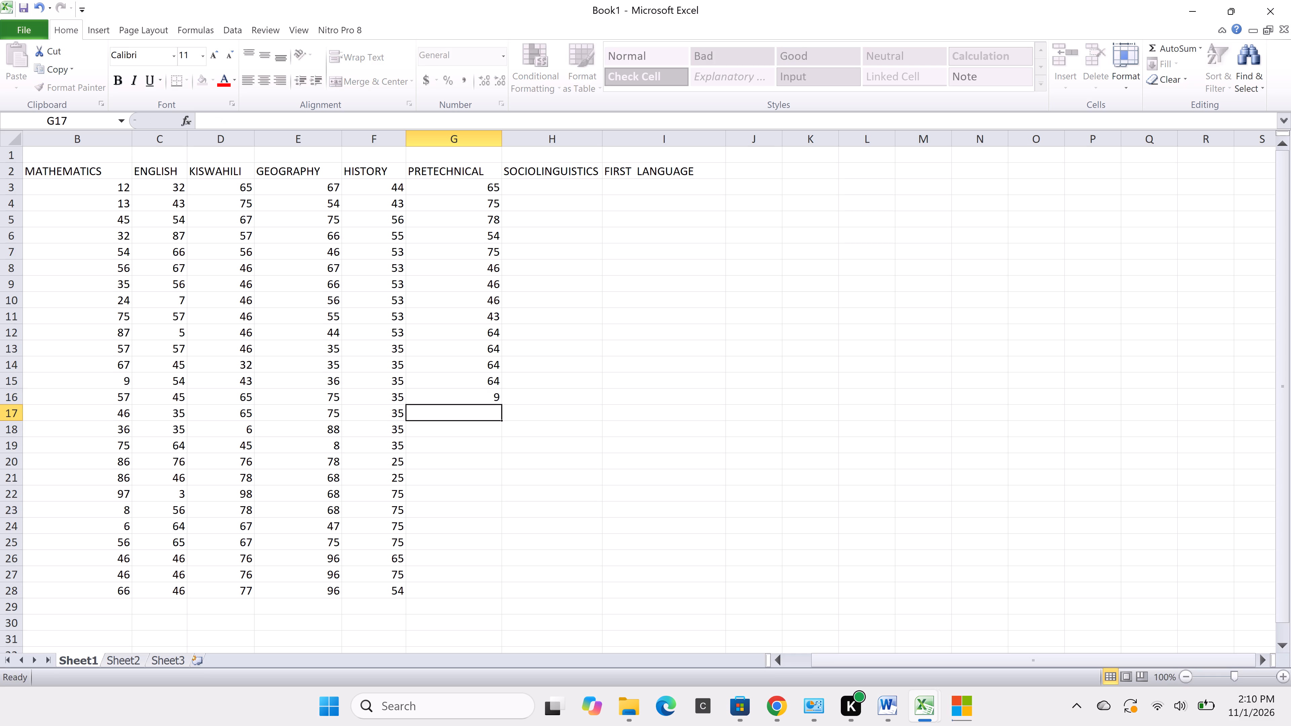
Enter the Pretechnical marks 87 in cell G17, 67 in G18 and 57 in G19 to G22.
type("87")
key("Down")
type("67")
key("Down")
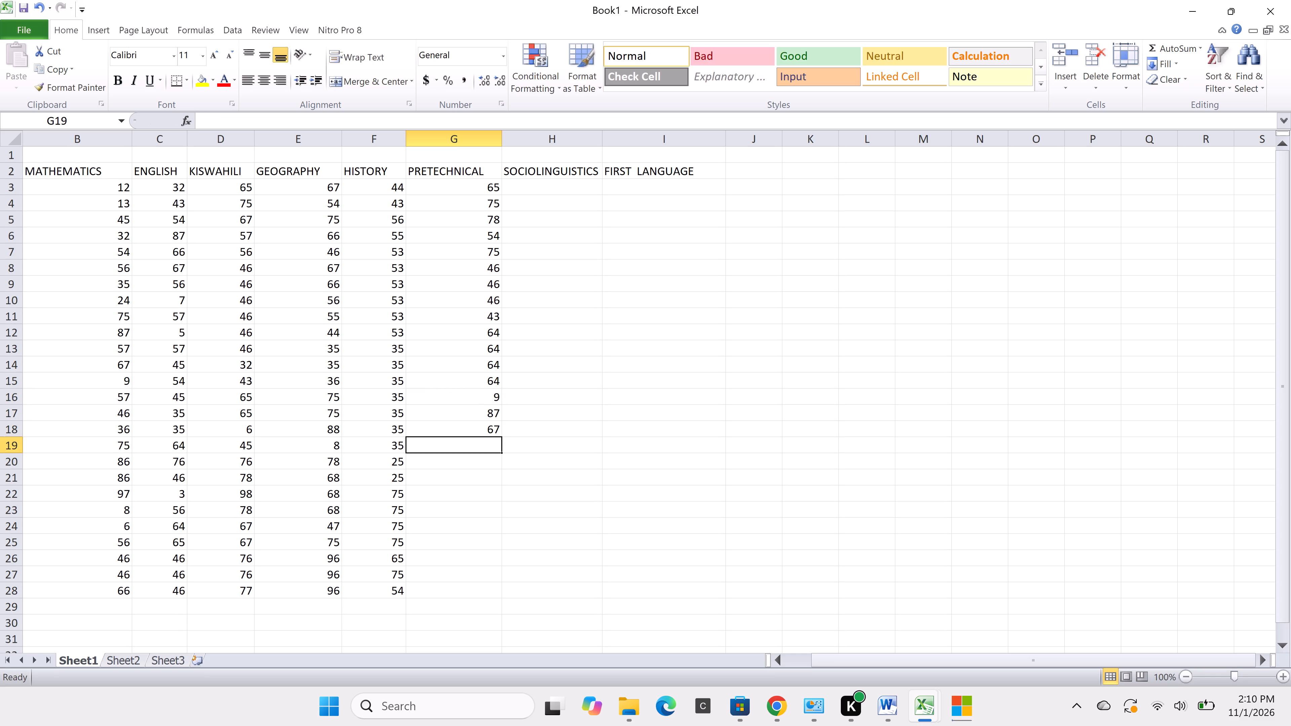
type("57")
key("Down")
type("57")
key("Down")
type("57")
key("Down")
type("57")
key("Down")
Complete the Pretechnical column with the marks 46, 75, 47, 75, 47 and 47 in cells G23 to G28.
type("46")
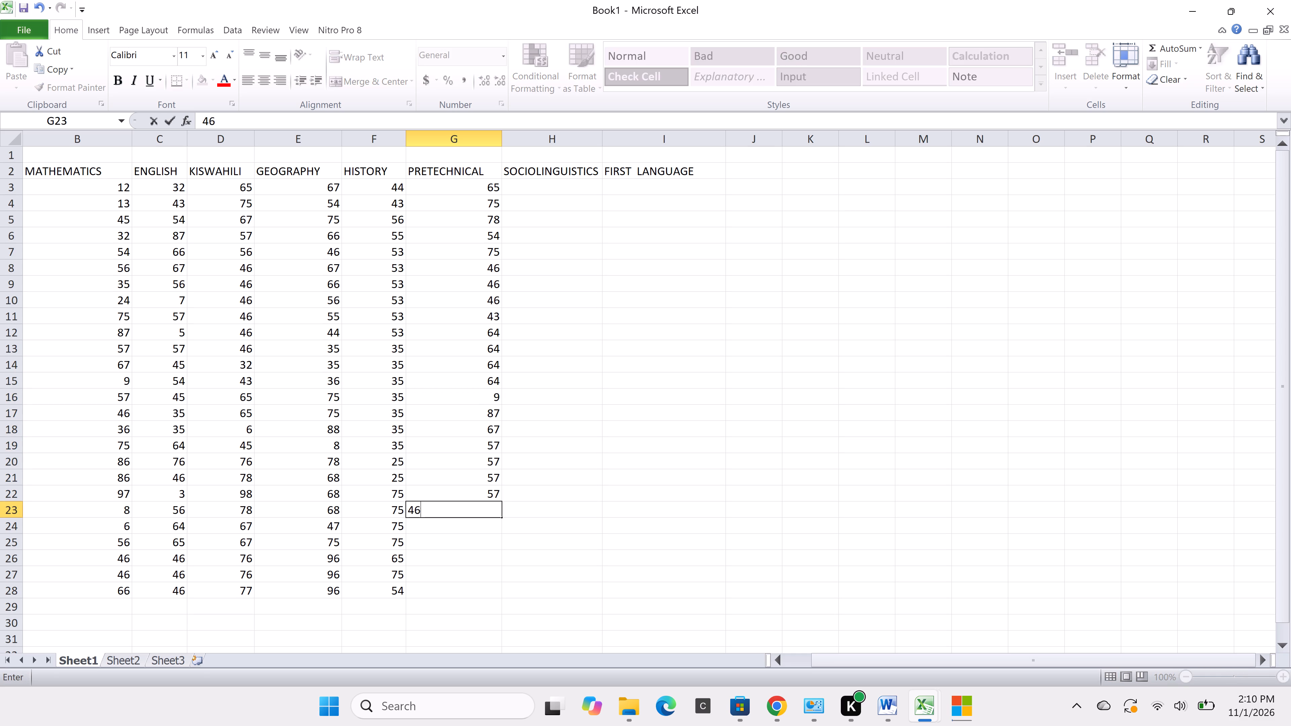
key("Down")
type("75")
key("Down")
type("47")
key("Down")
type("75")
key("Down")
type("47")
key("Down")
type("47")
key("Down")
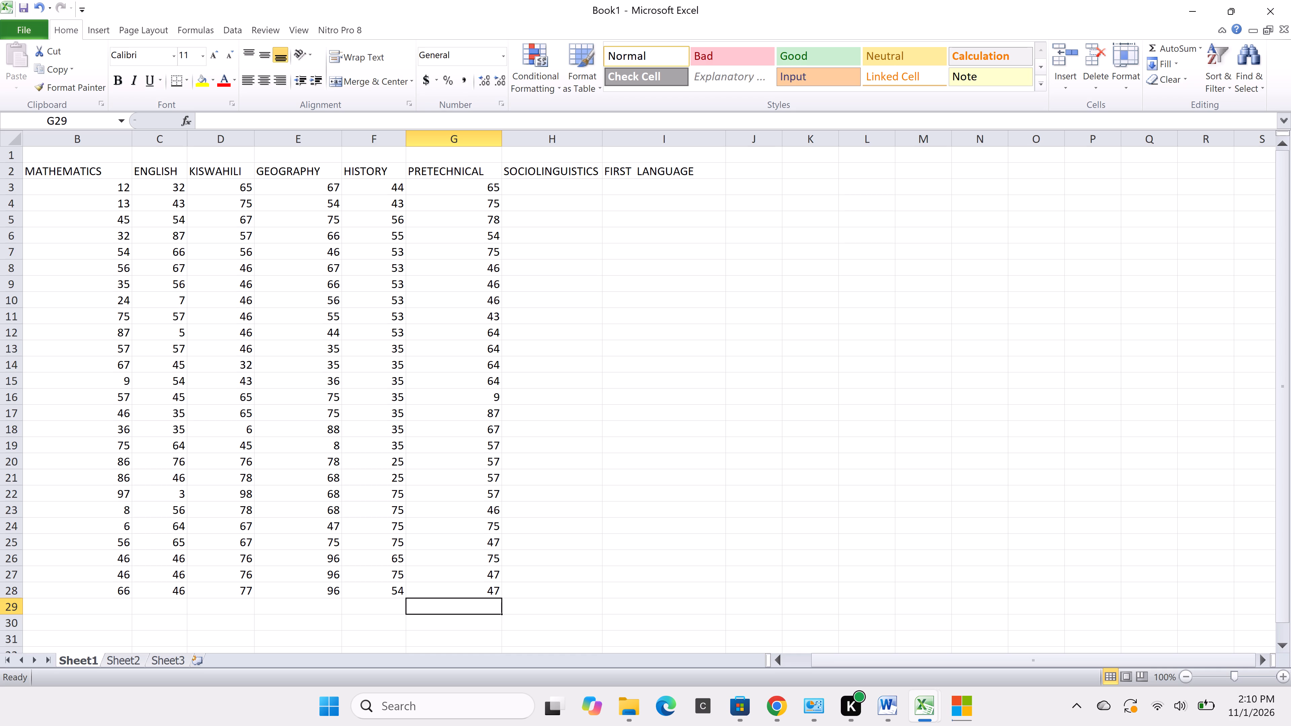
Save the workbook in the Documents folder under the name GRADE 12, with three spaces before the number.
left_click(543, 189)
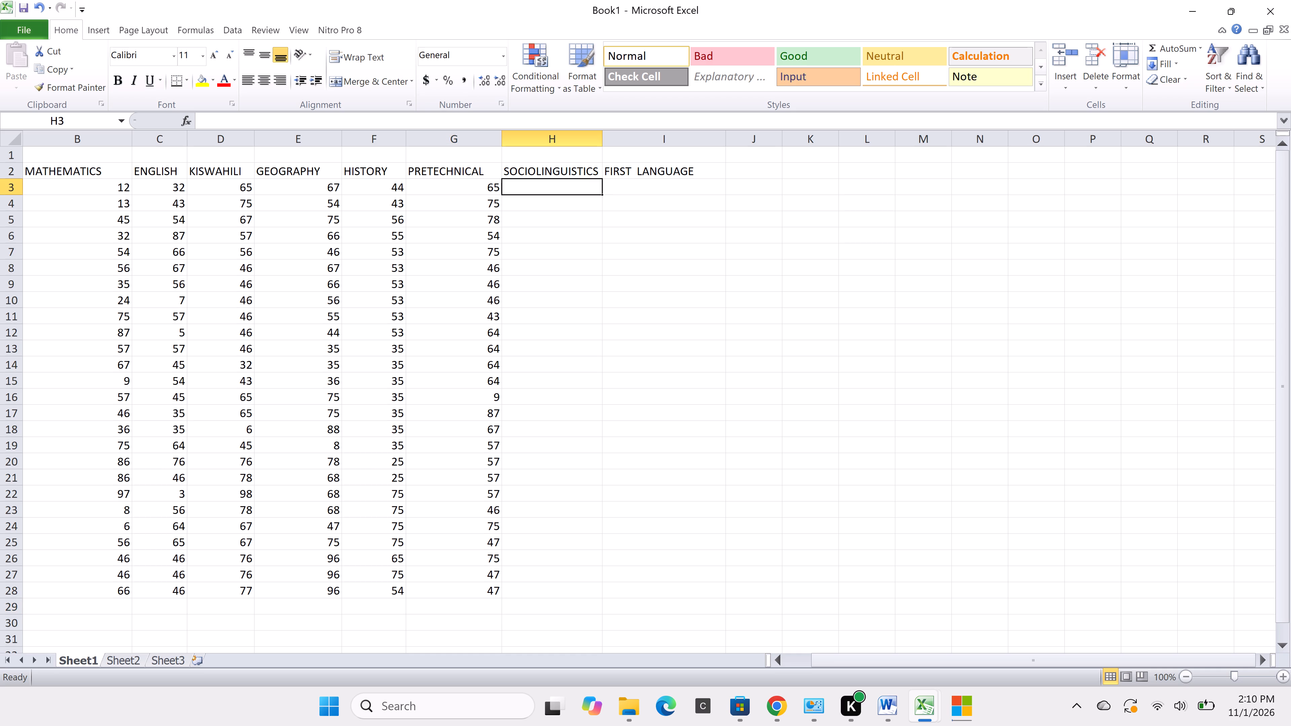
key("ctrl+s")
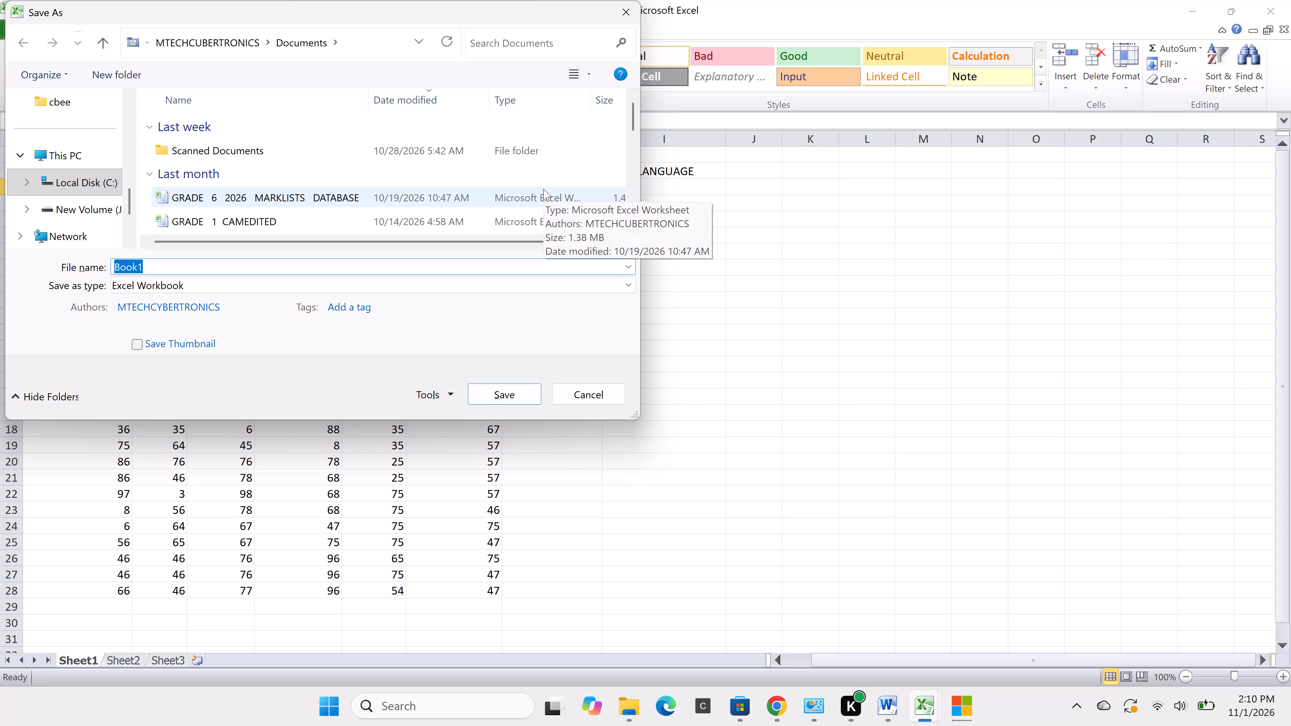
key("b")
key("BackSpace")
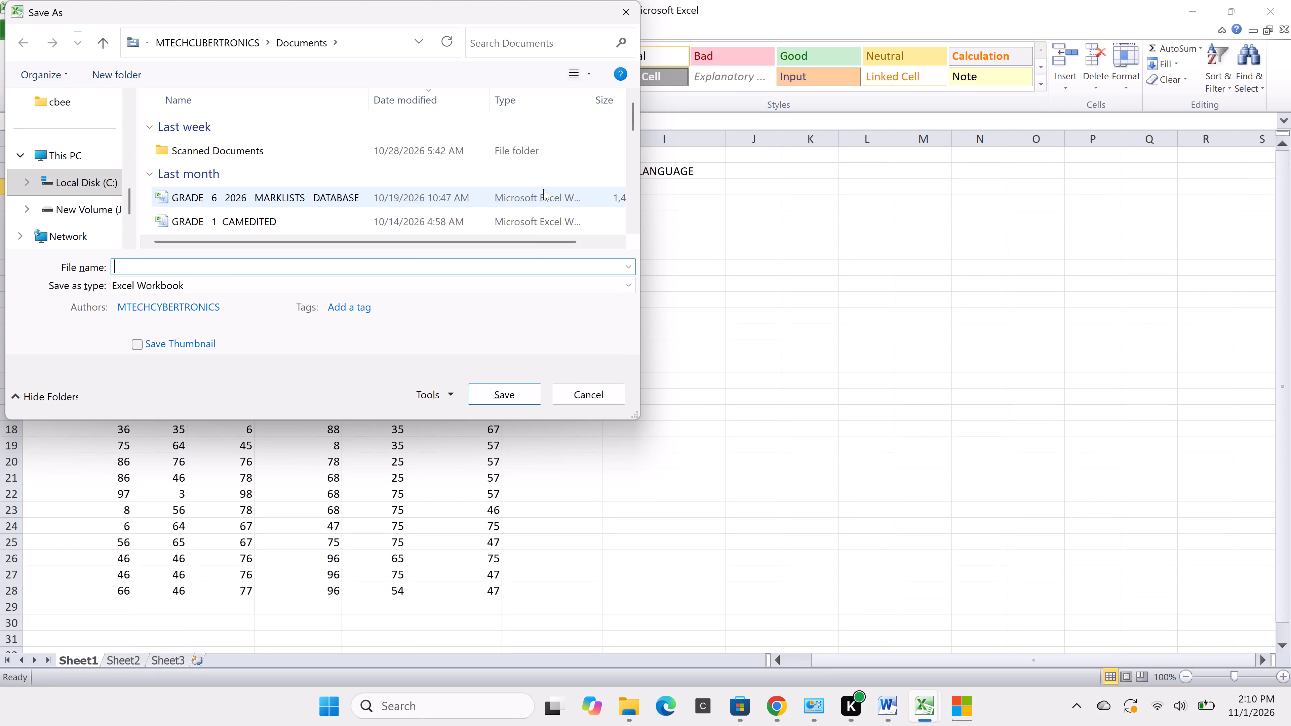
type("GRADE")
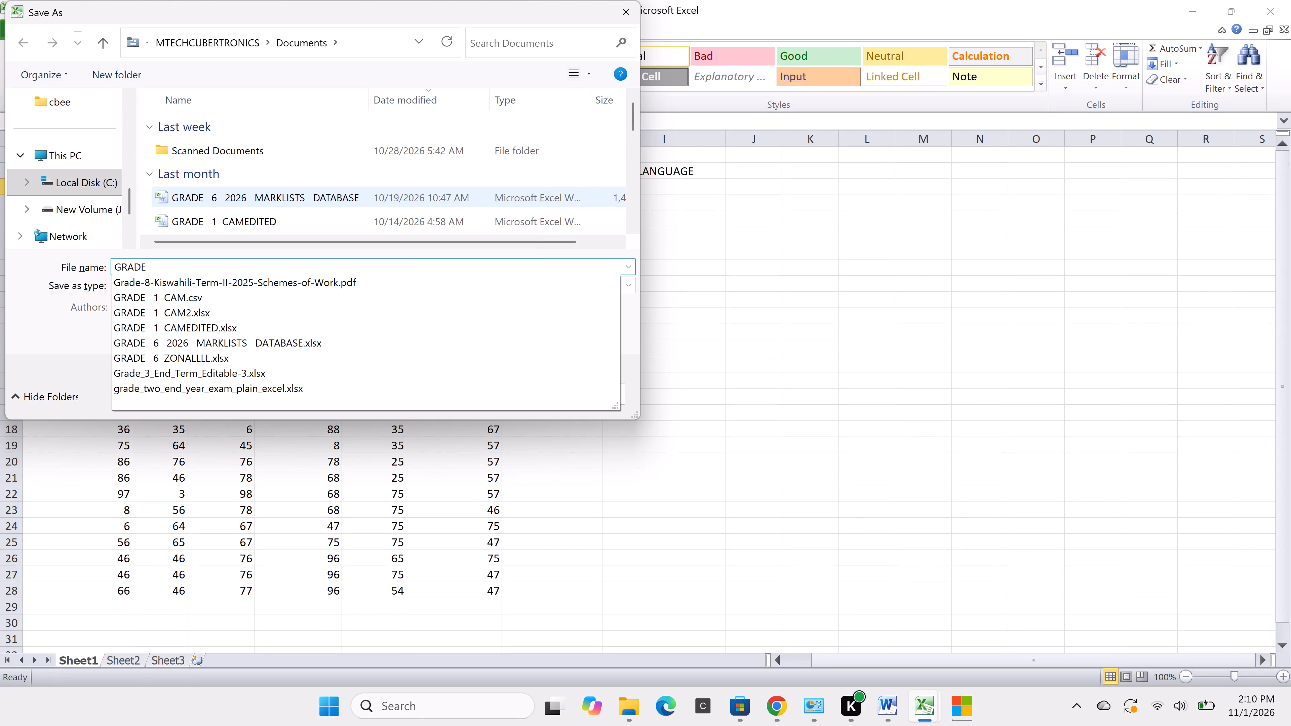
key("space")
key("space")
key("space")
type("12")
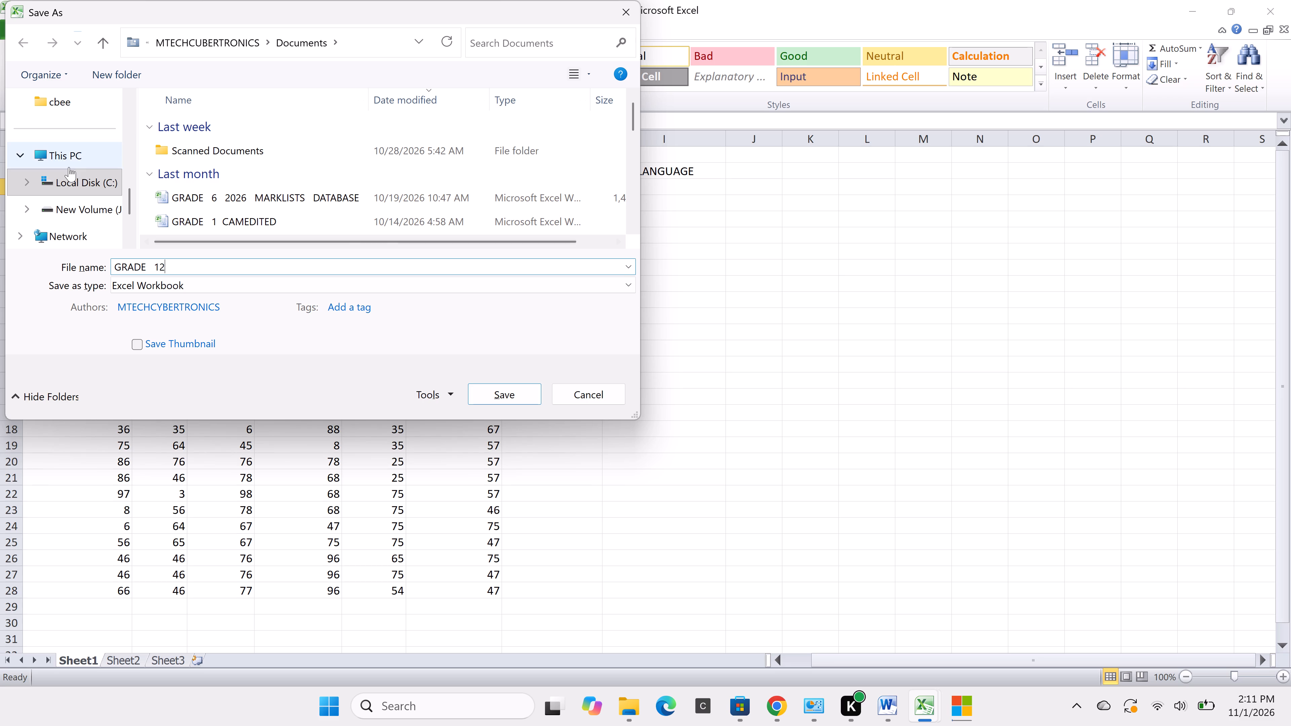
triple_click(127, 126)
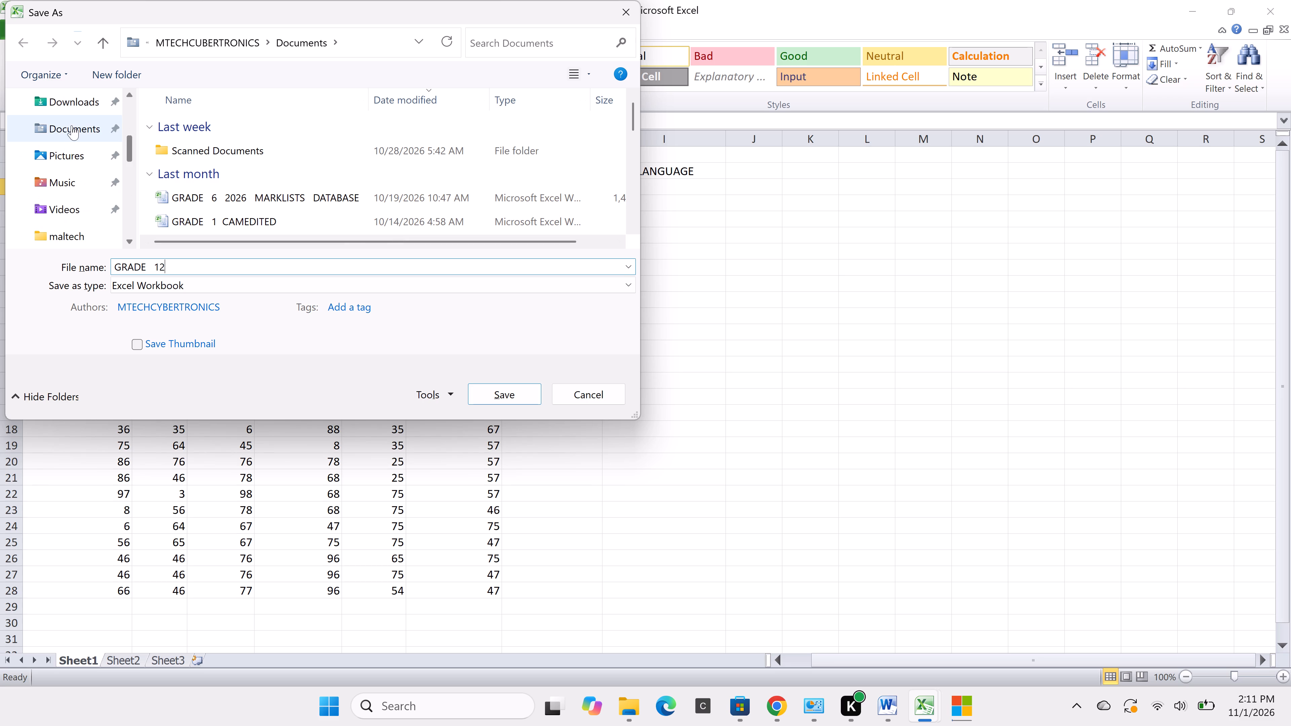
left_click(64, 121)
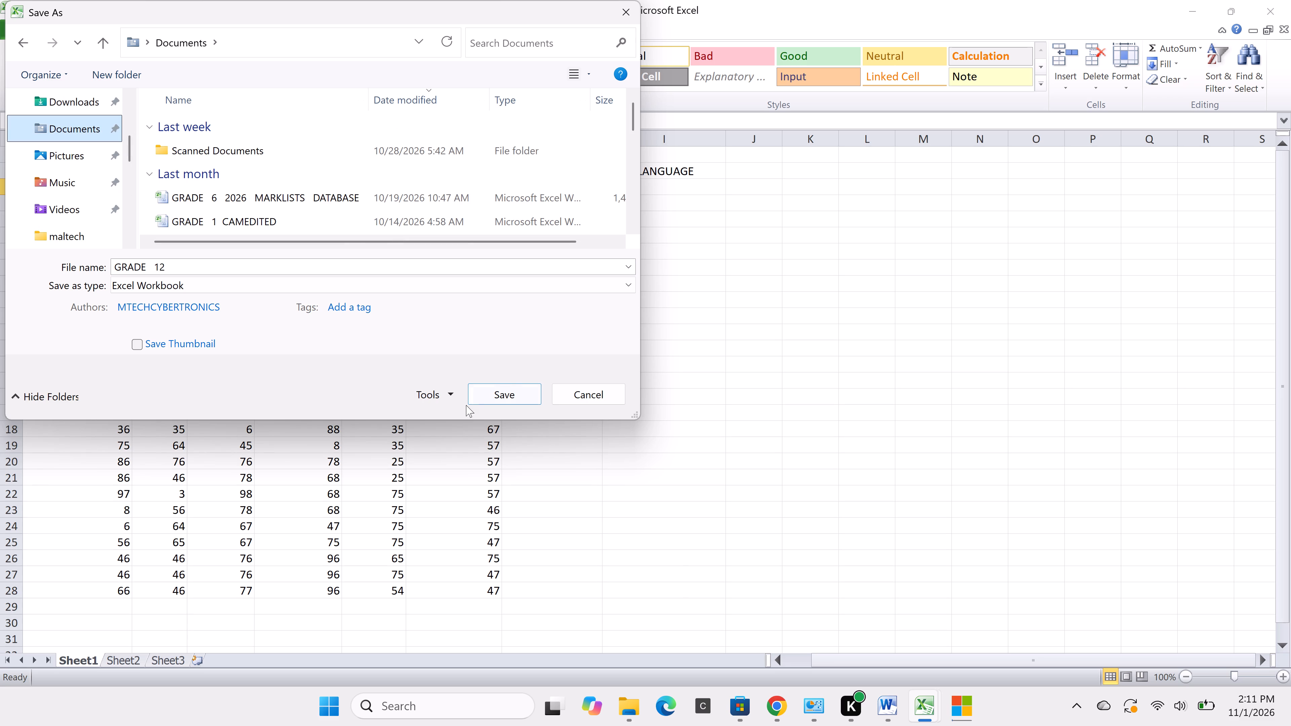
left_click(503, 395)
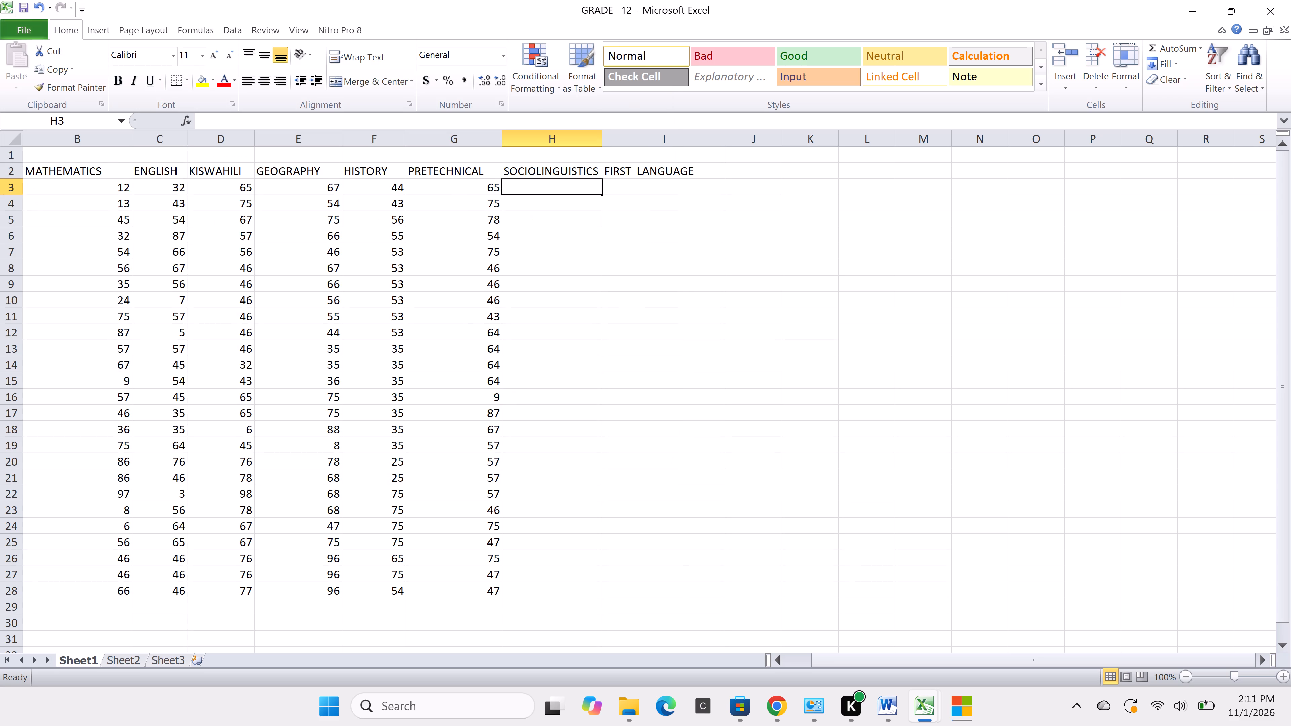
Start the Sociolinguistics column with the marks 34, 56, 66, 45 and 86 in cells H3 to H7.
type("34")
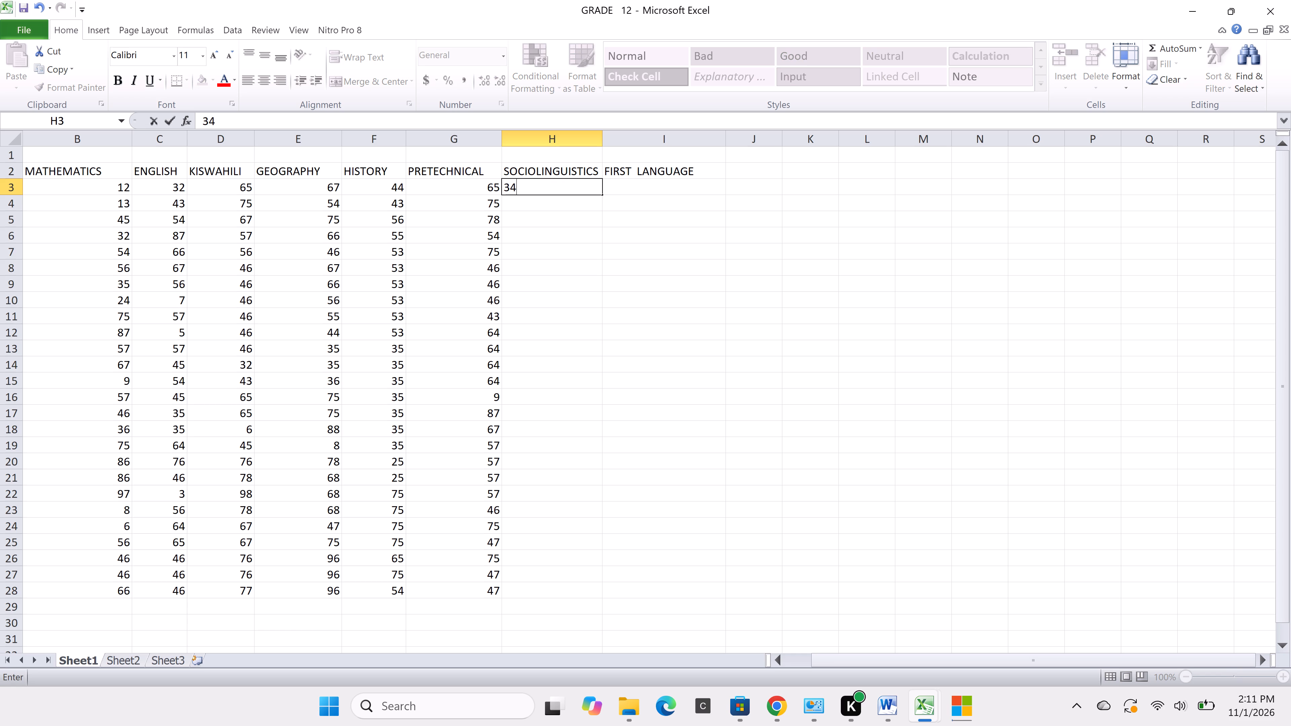
key("Down")
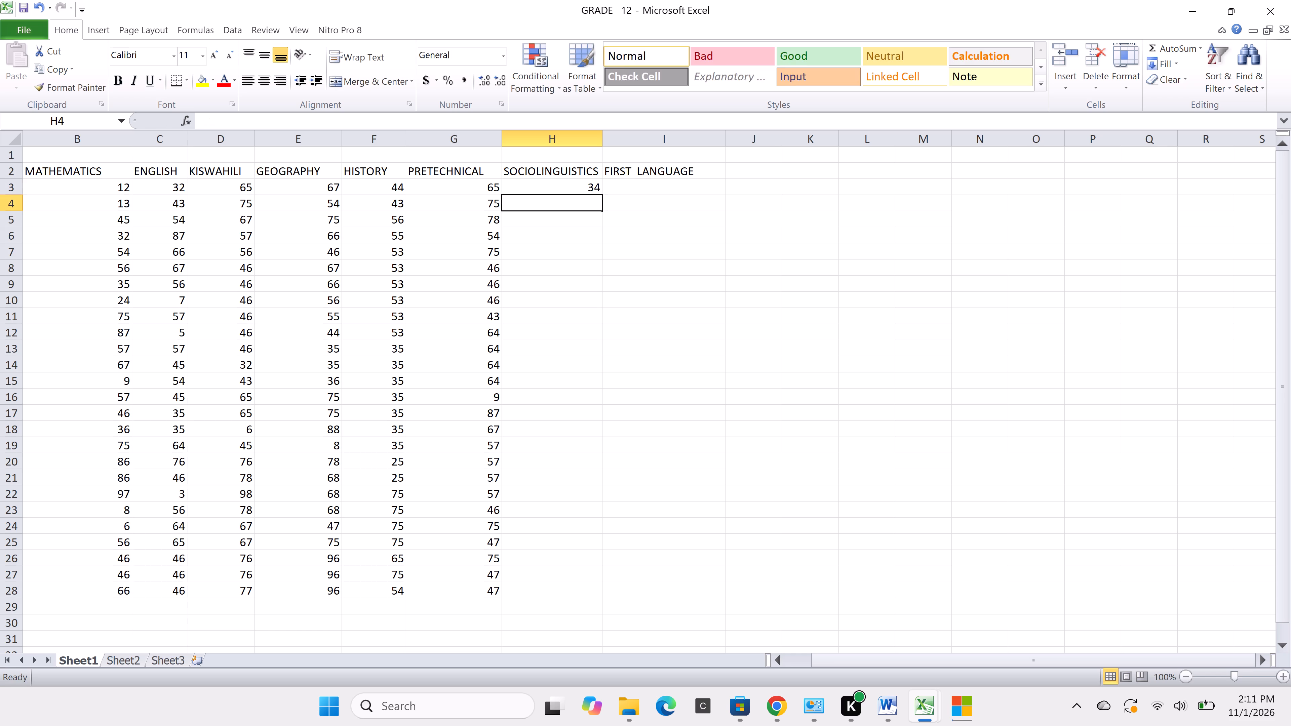
type("56")
key("Down")
type("66")
key("Down")
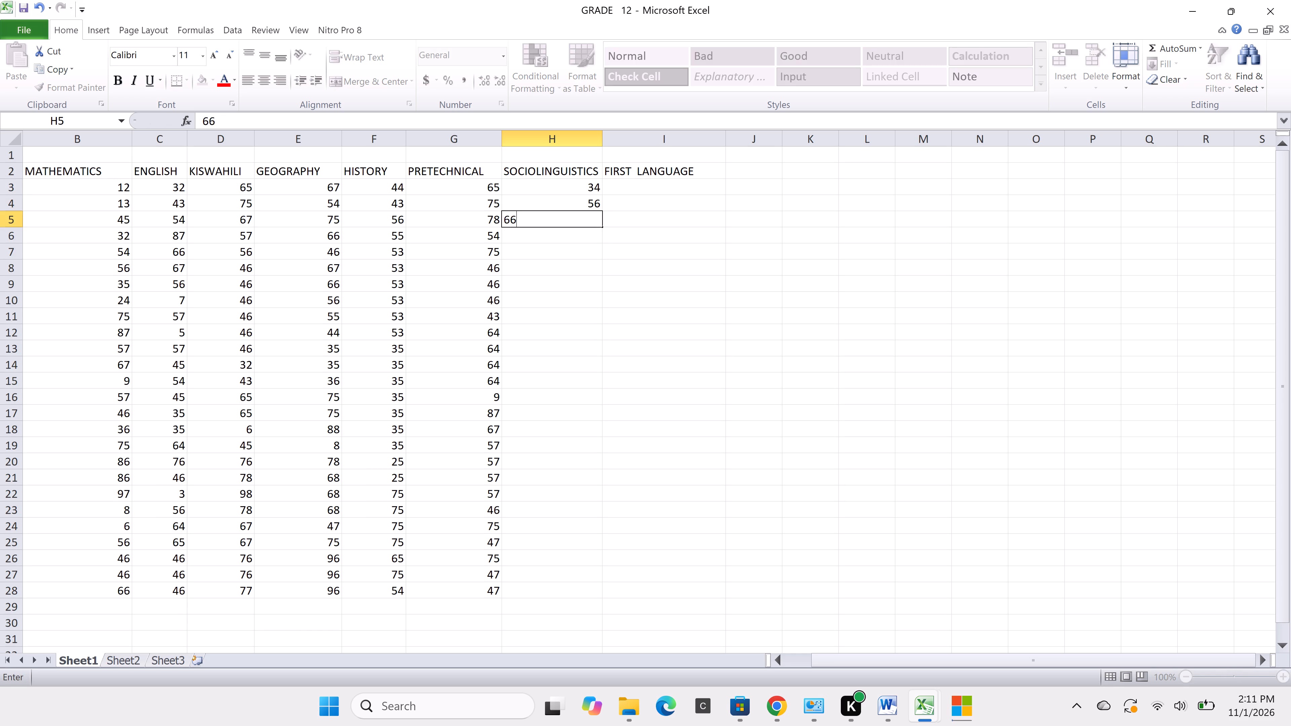
type("456")
key("BackSpace")
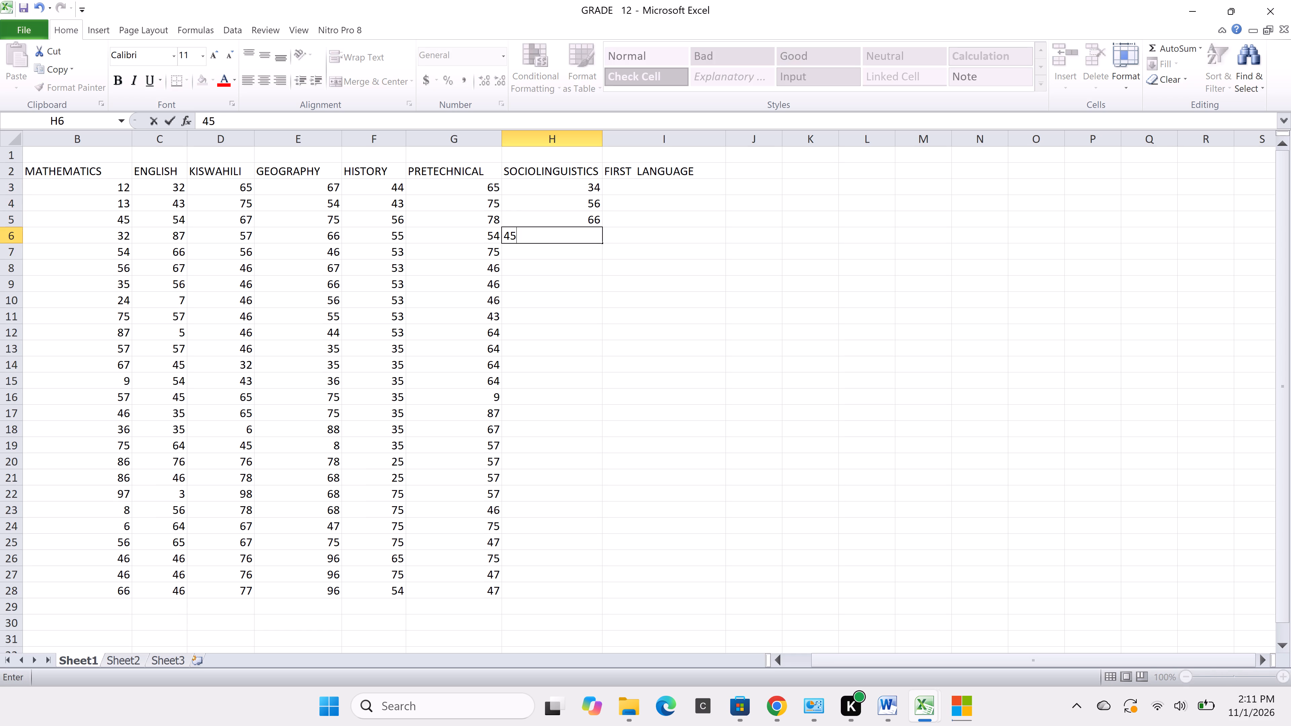
key("Down")
type("86")
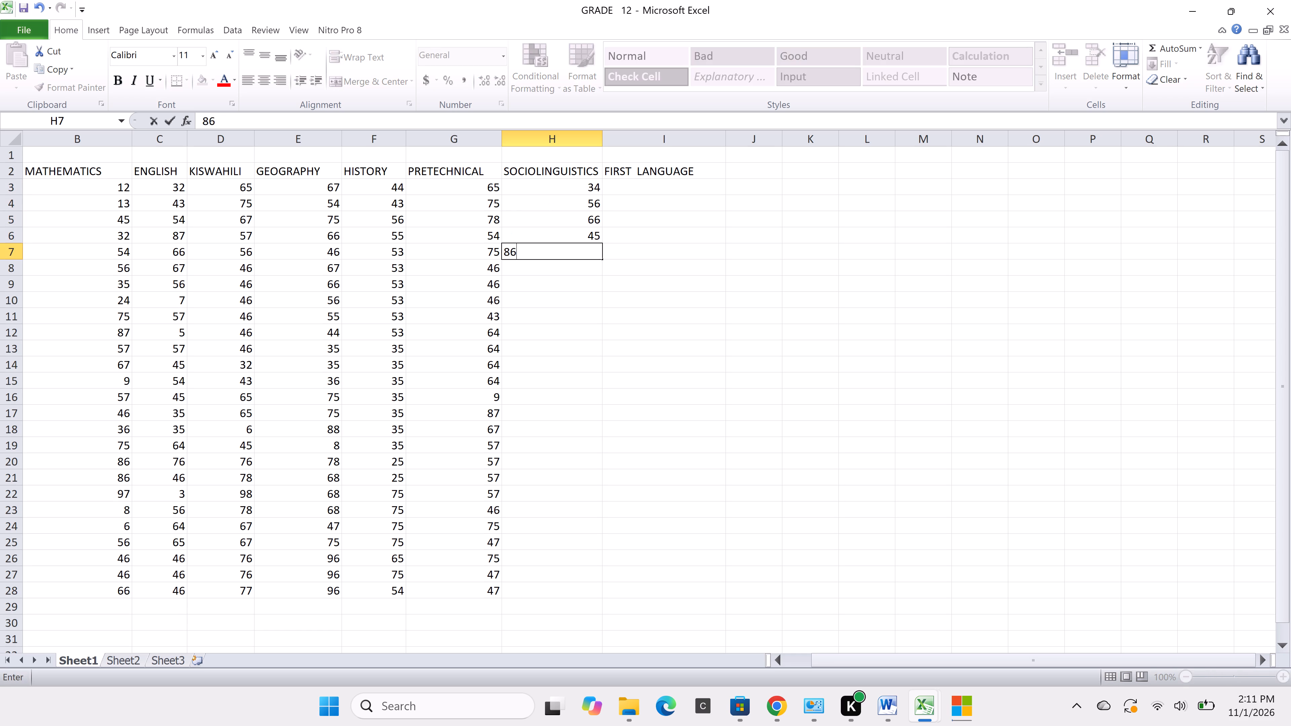
key("Down")
Enter the Sociolinguistics marks 86, 97, 97, 6 and 786 in cells H8 to H12.
type("86")
key("Down")
type("97")
key("Down")
type("97")
key("Down")
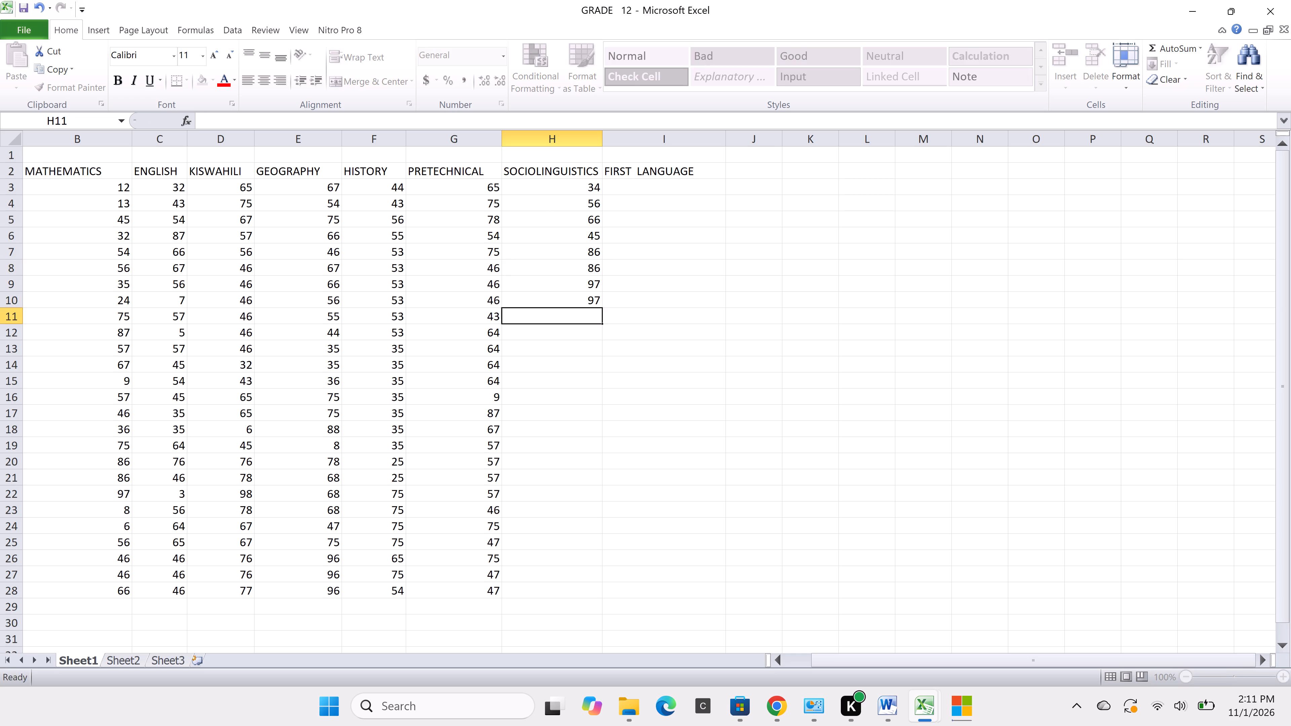
key("6")
key("Down")
type("786")
left_click(522, 352)
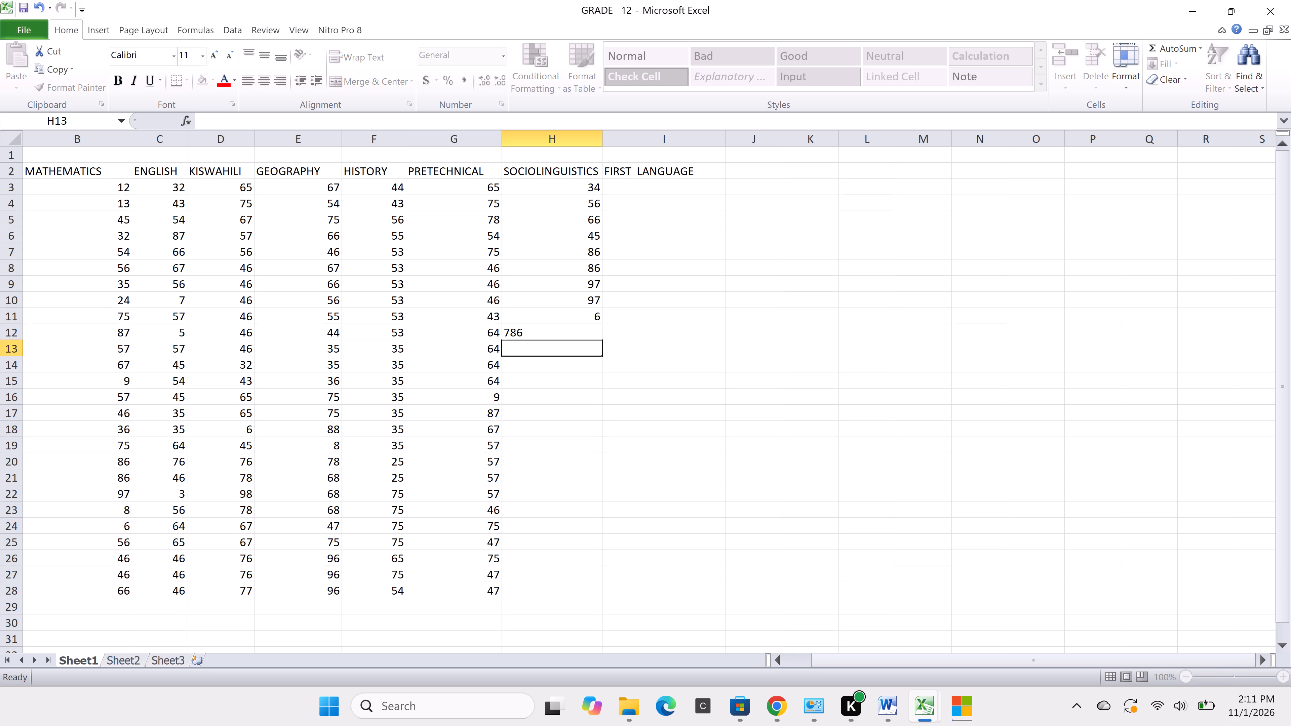
Enter the Sociolinguistics marks 75 in cell H13 and 45 in cell H15.
key("5")
key("7")
type("567")
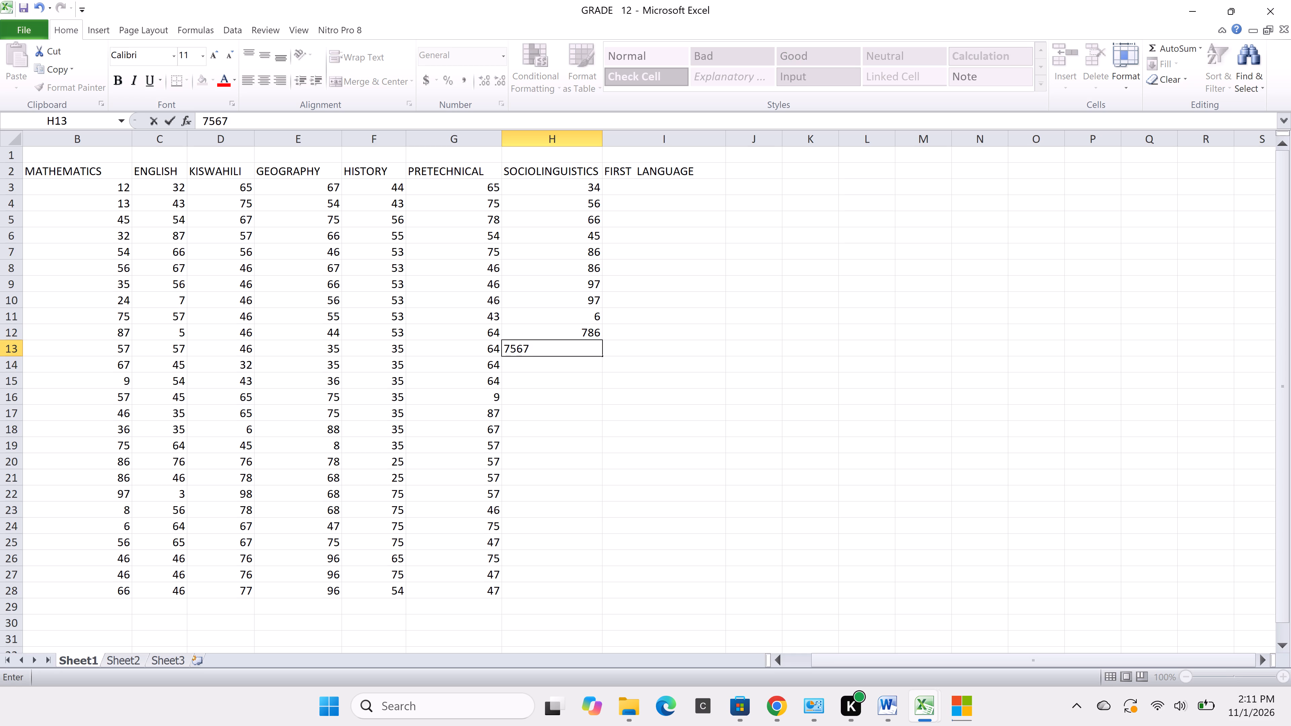
key("BackSpace")
key("BackSpace")
left_click(548, 372)
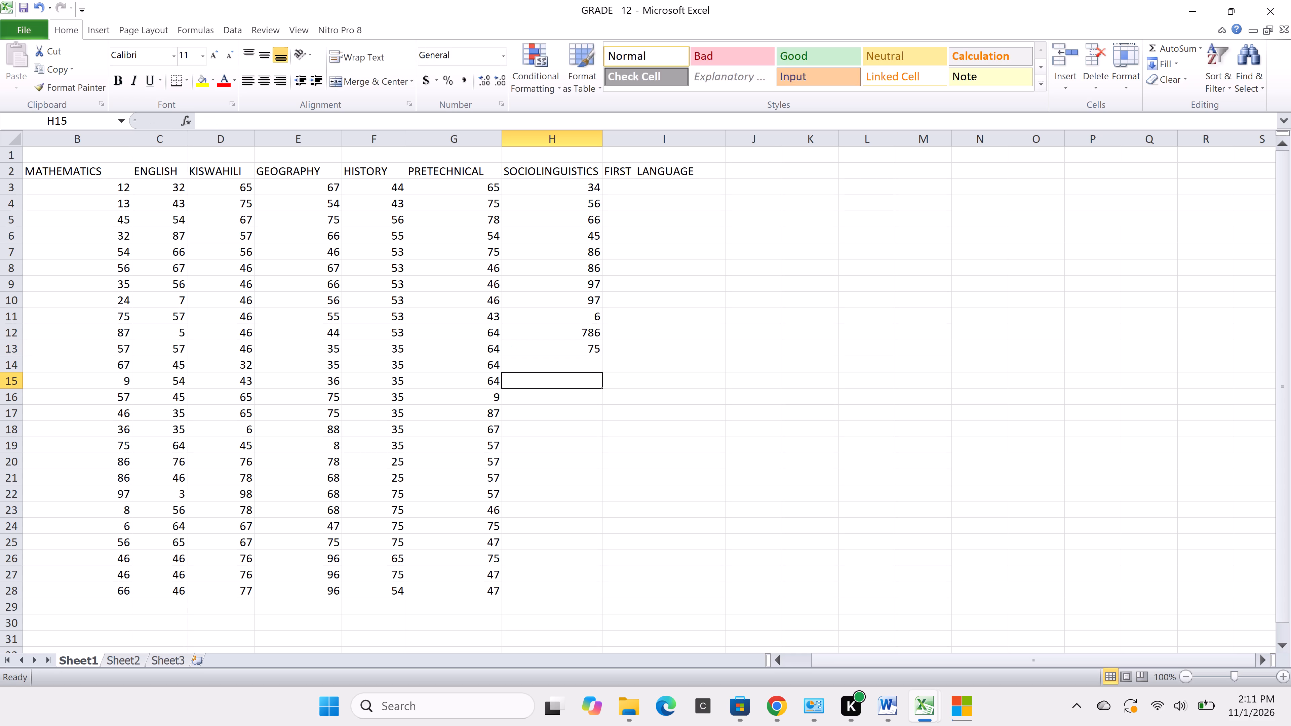
type("456")
key("BackSpace")
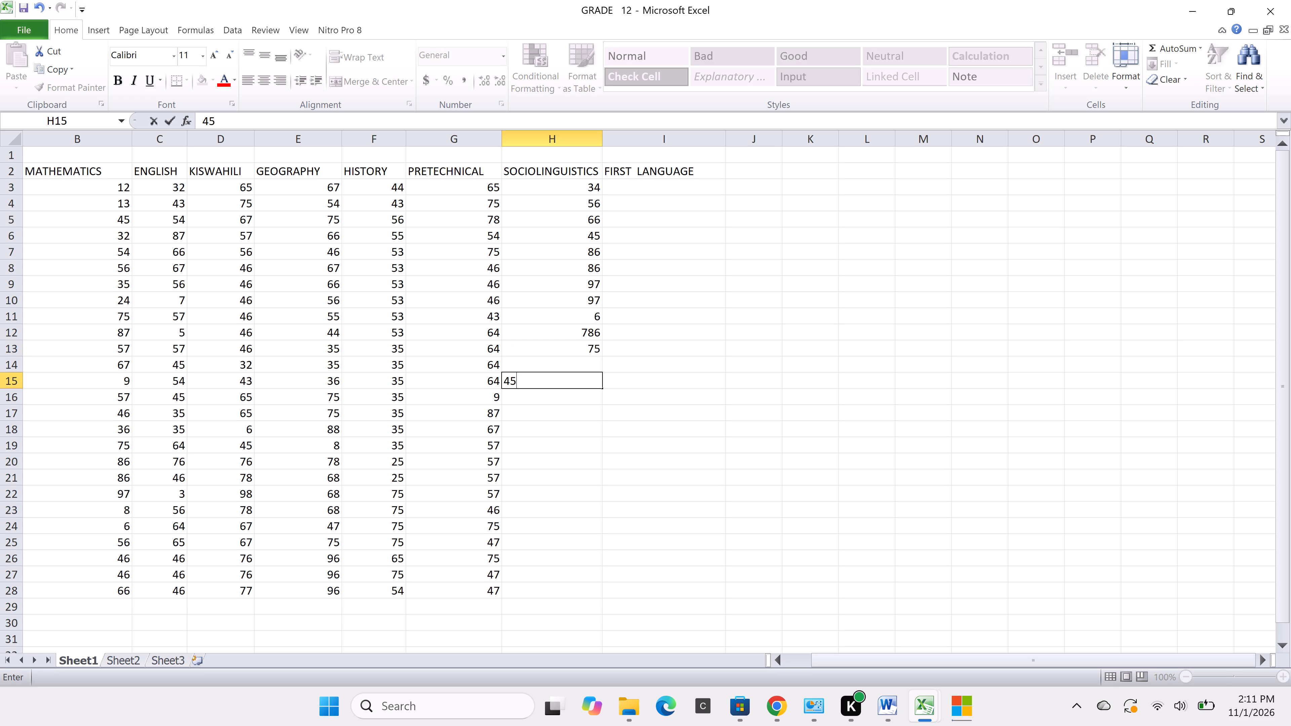
left_click(550, 366)
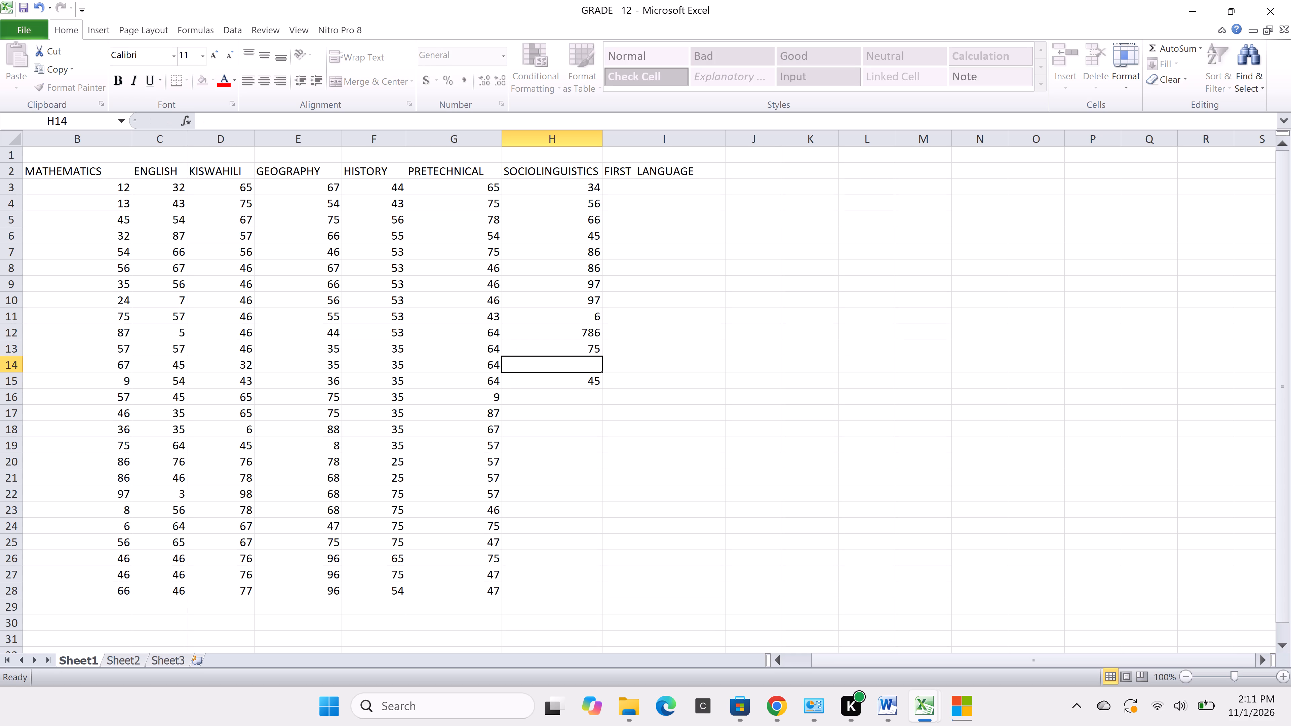
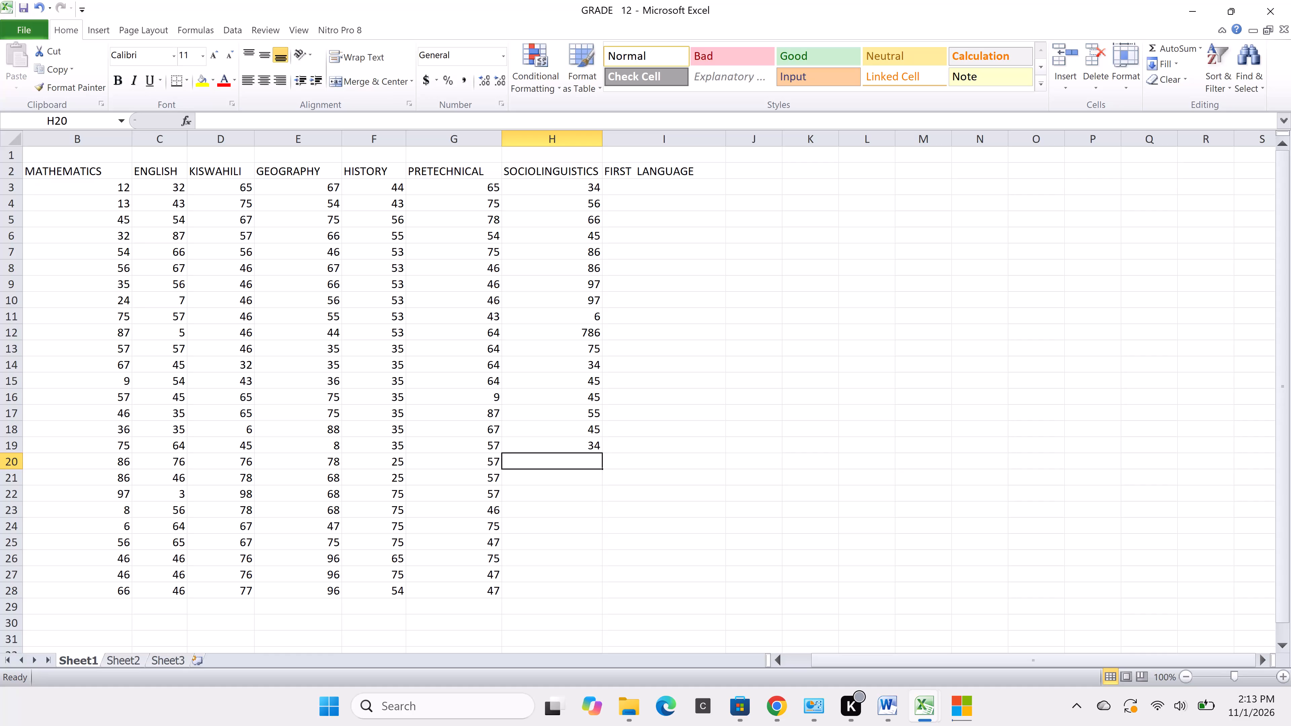
Enter the Sociolinguistics marks 65, 65, 56, 46 and 46 in cells H21 to H25.
key("Down")
type("65")
key("Down")
type("65")
key("Down")
type("56")
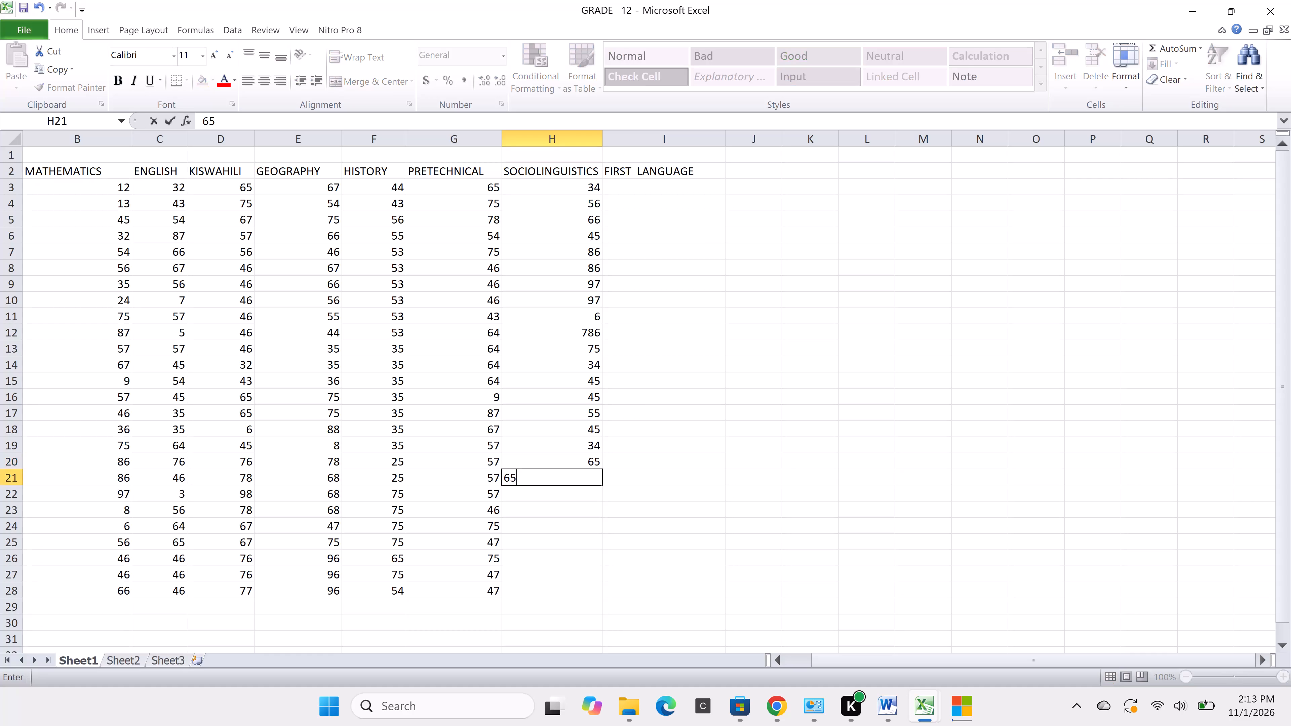
key("Down")
type("46")
key("Down")
type("46")
key("Down")
Finish the Sociolinguistics column with the marks 45, 4 and 45 in cells H26 to H28.
type("45")
key("Down")
key("4")
key("Down")
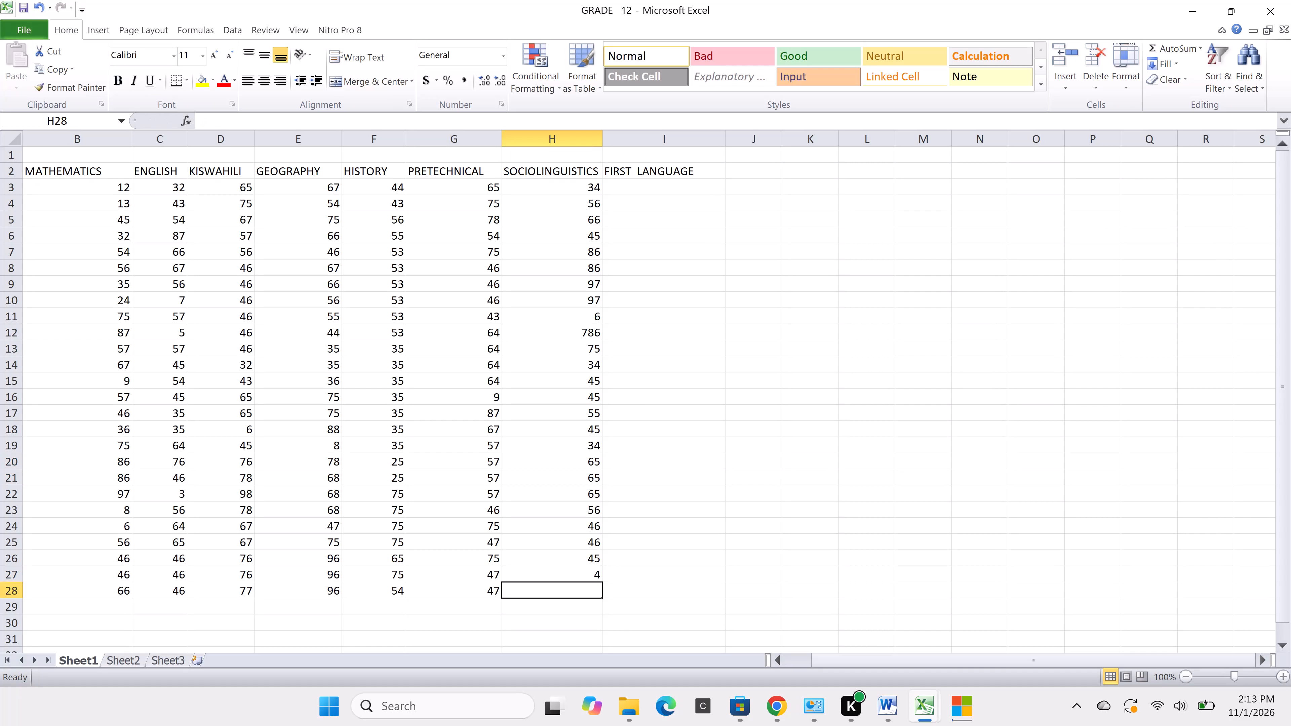
key("Down")
key("Up")
type("45")
key("Down")
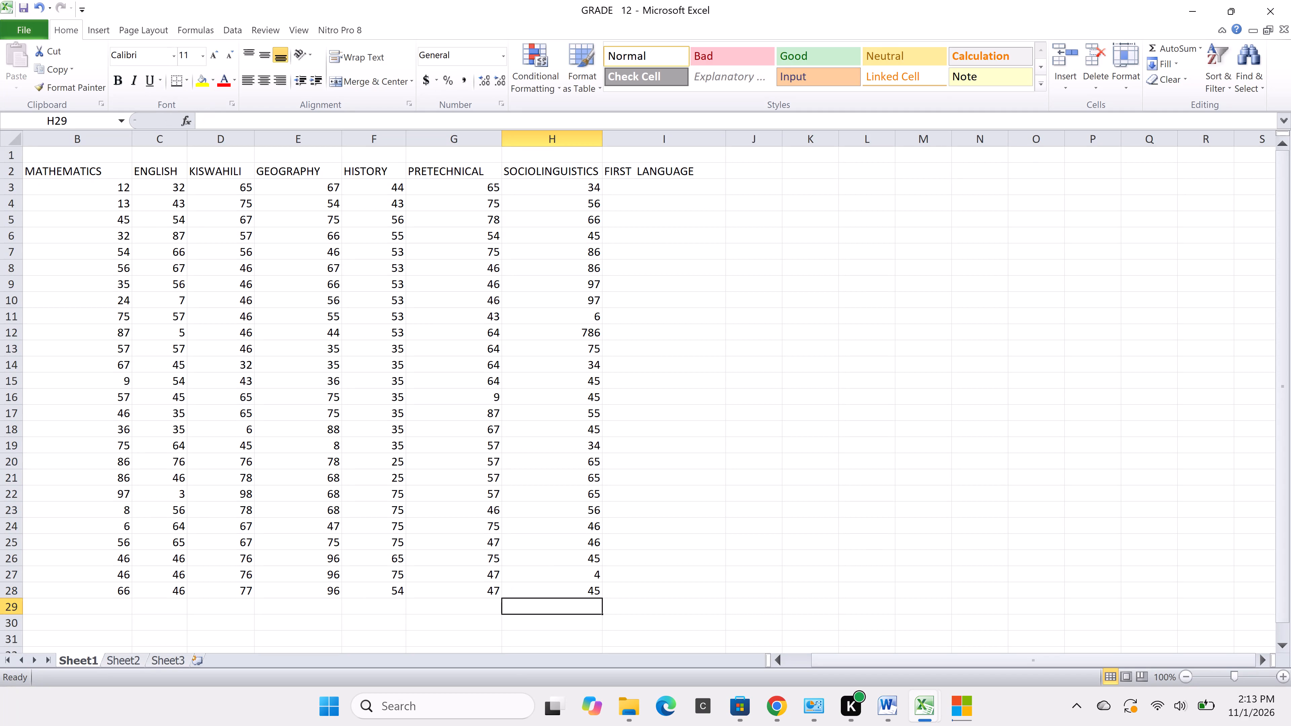
Start the First Language column with the marks 65, 66, 87 and 87 in cells I3 to I6.
key("Up")
key("Up")
key("Up")
key("Up")
key("Up")
key("Up")
key("Up")
key("Up")
key("Up")
key("Up")
key("Up")
key("Up")
key("Up")
key("Up")
key("Up")
key("Up")
key("Up")
key("Up")
key("Up")
key("Up")
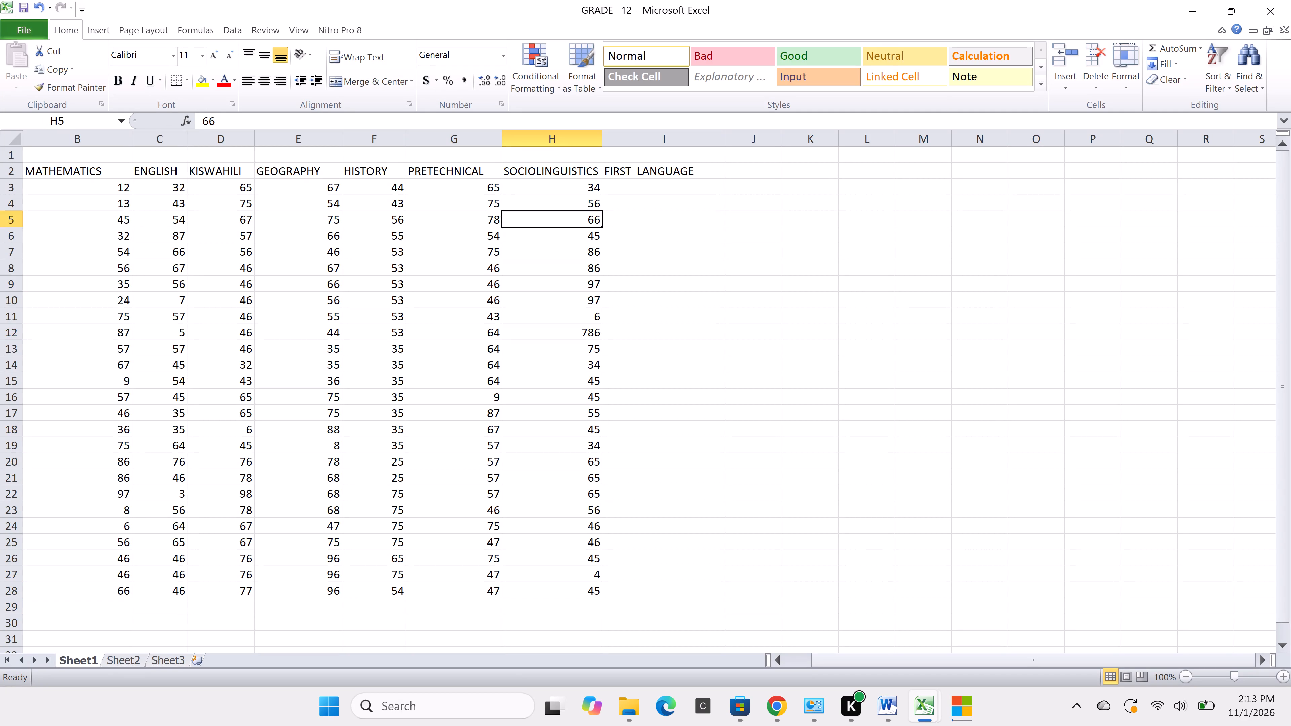
key("Up")
key("Up")
key("Right")
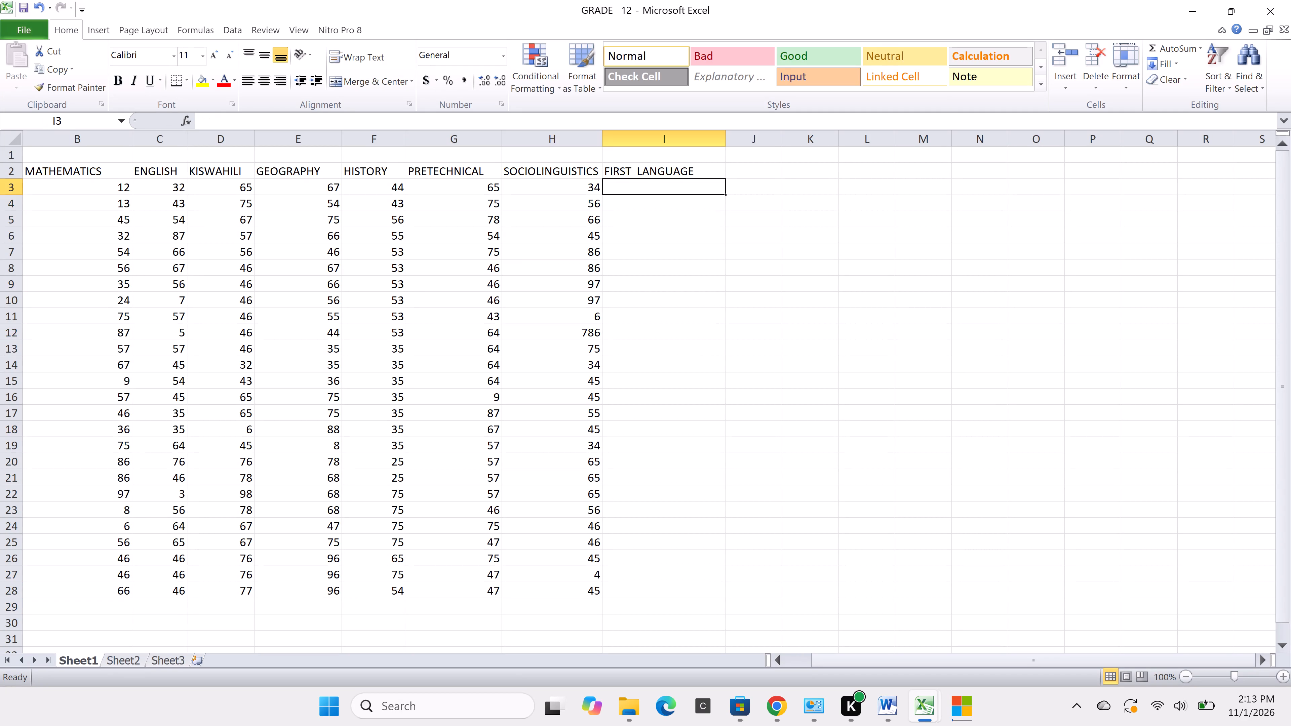
type("65")
key("Right")
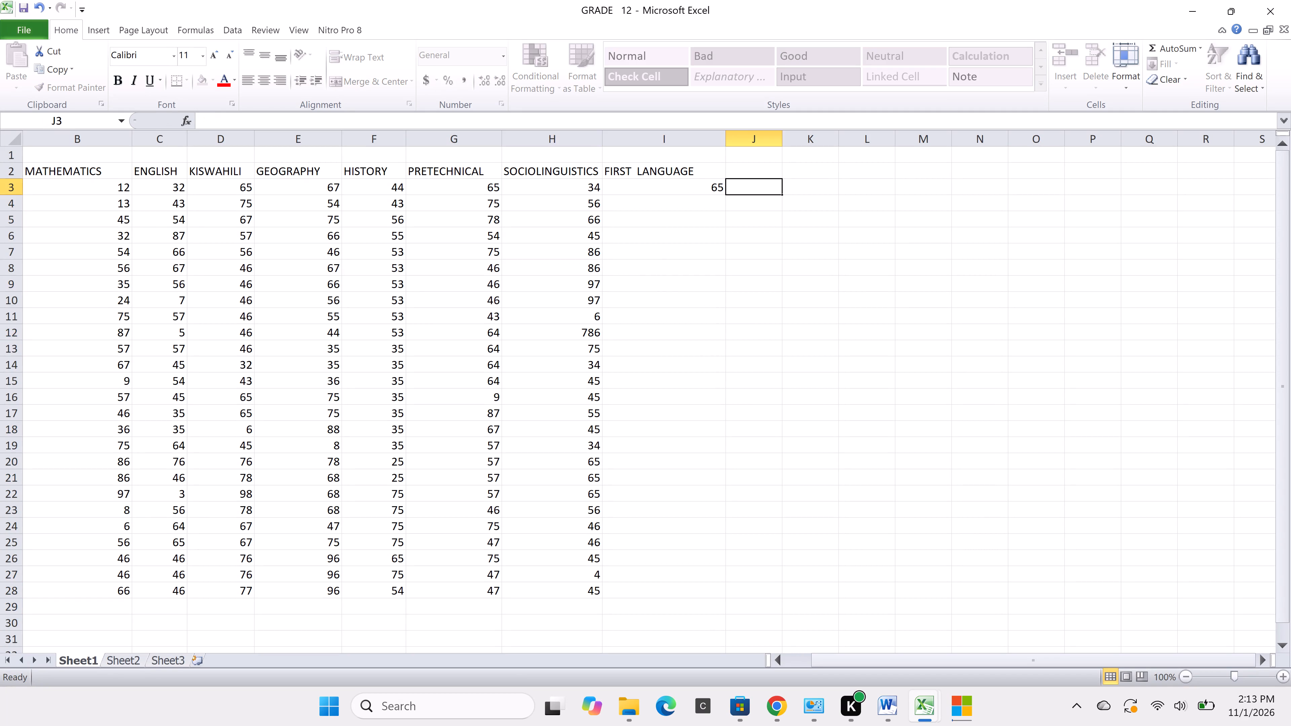
key("Left")
key("Down")
type("66")
key("Down")
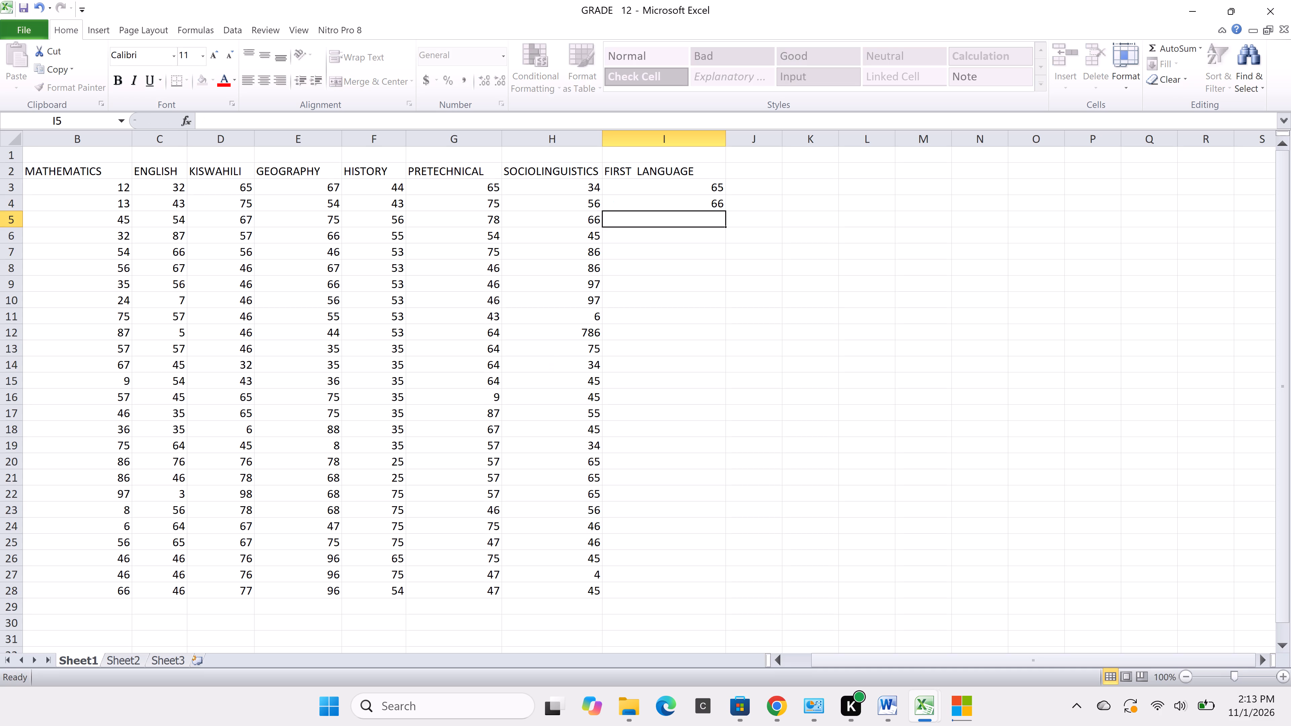
type("87")
key("Down")
type("87")
key("Down")
Enter the First Language marks 8, 87 and 87 in cells I7 to I9.
type("987")
key("Down")
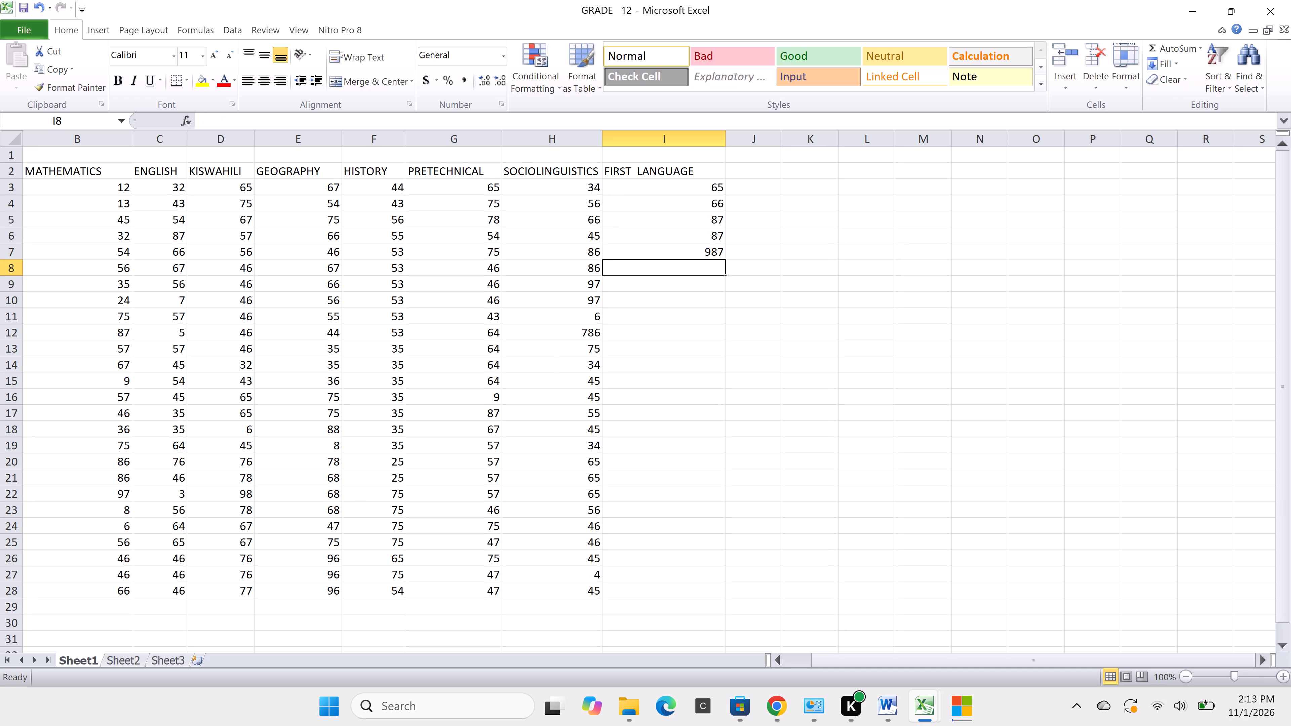
key("Up")
key("8")
key("Down")
type("87")
key("Down")
type("87")
key("Down")
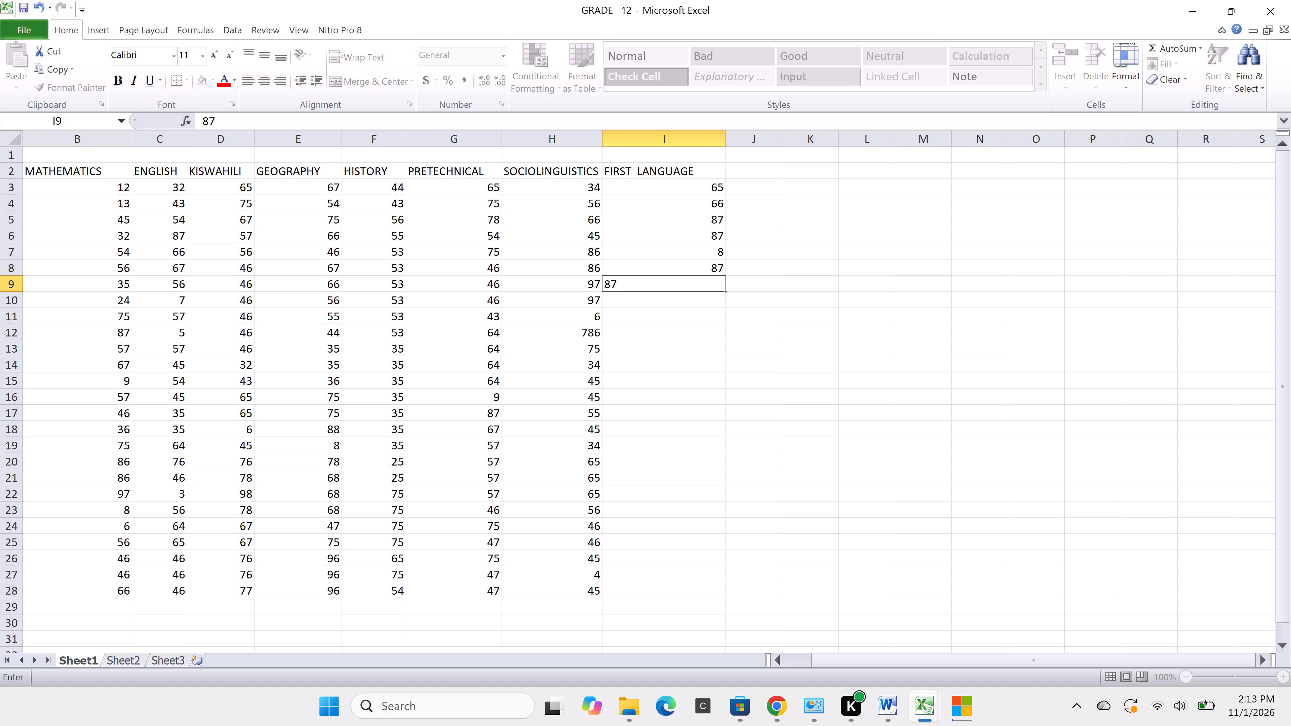
Enter the First Language marks 78, 89, 77, 78 and 68 in cells I10 to I14.
type("78")
key("Down")
type("89")
key("Down")
type("77")
key("Down")
type("78")
key("Down")
type("68")
key("Down")
Enter the First Language marks 68, 6, 86 and 90 in cells I15 to I18.
type("68")
key("Down")
key("6")
key("Down")
key("8")
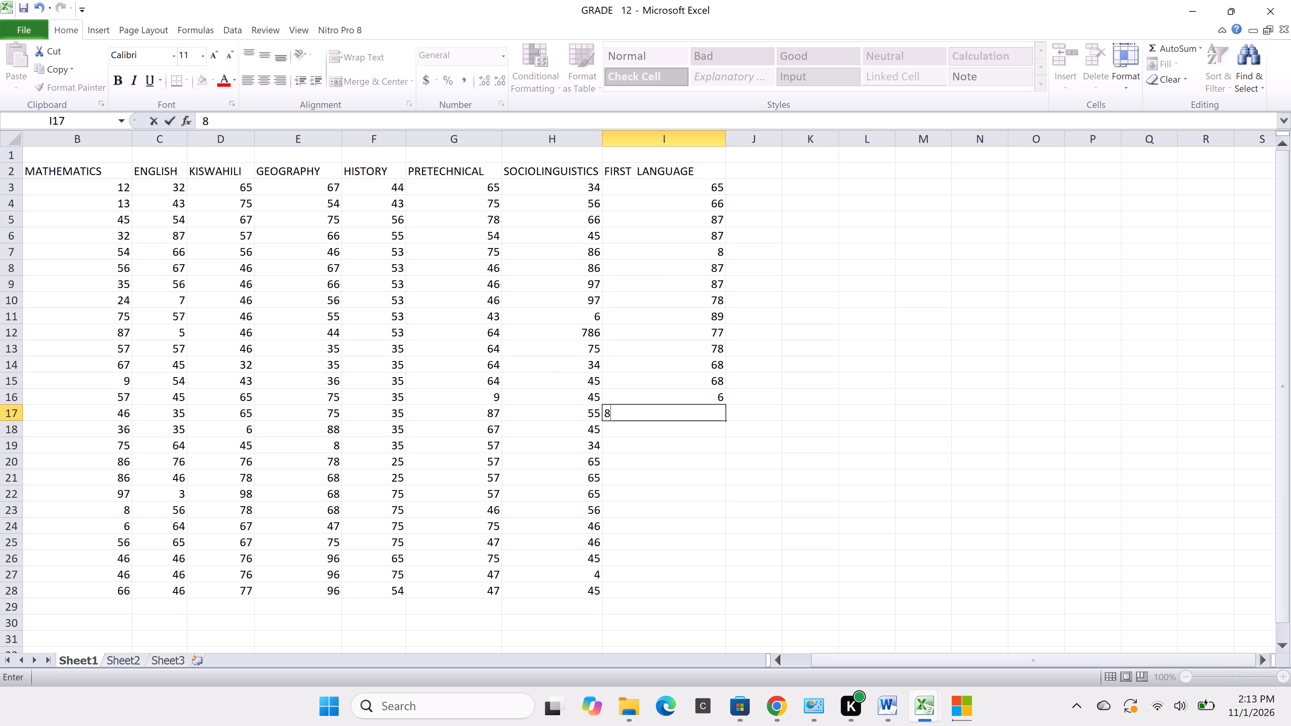
key("6")
key("Down")
type("90")
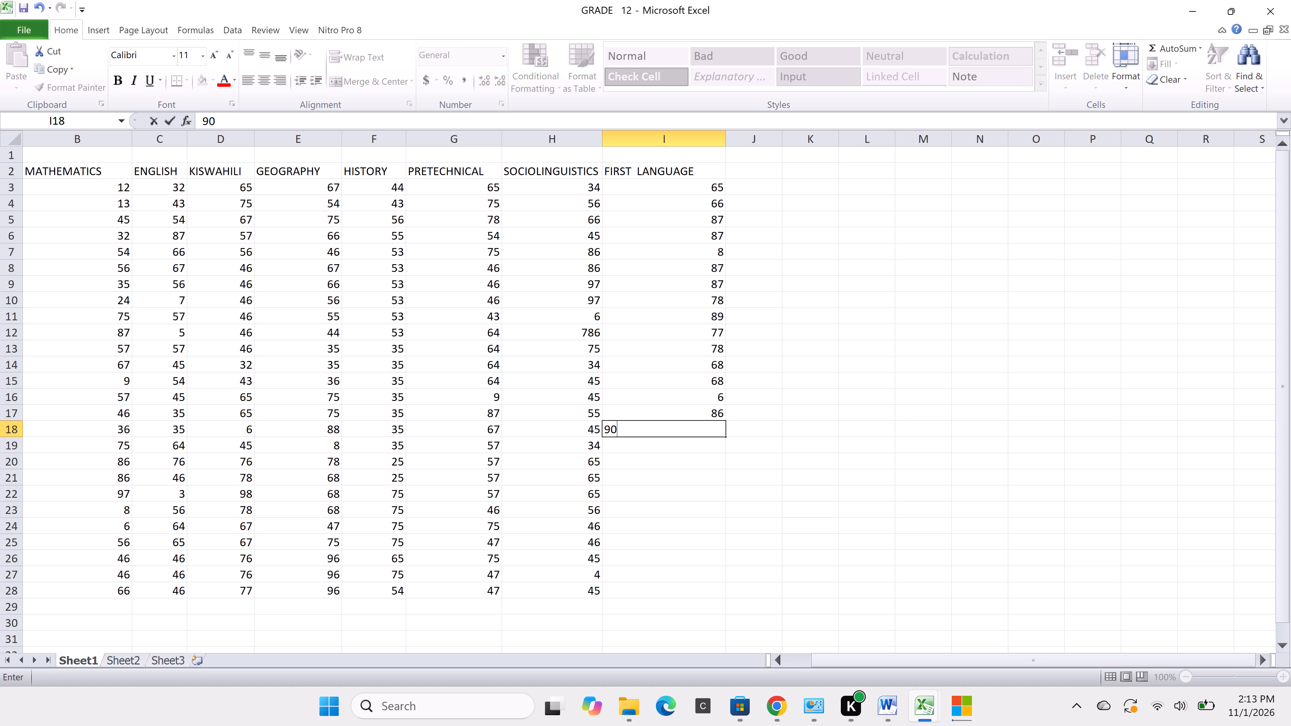
key("Down")
Enter the First Language marks 79, 07 and 79 in cells I19 to I21.
type("79")
key("Down")
type("769")
key("Down")
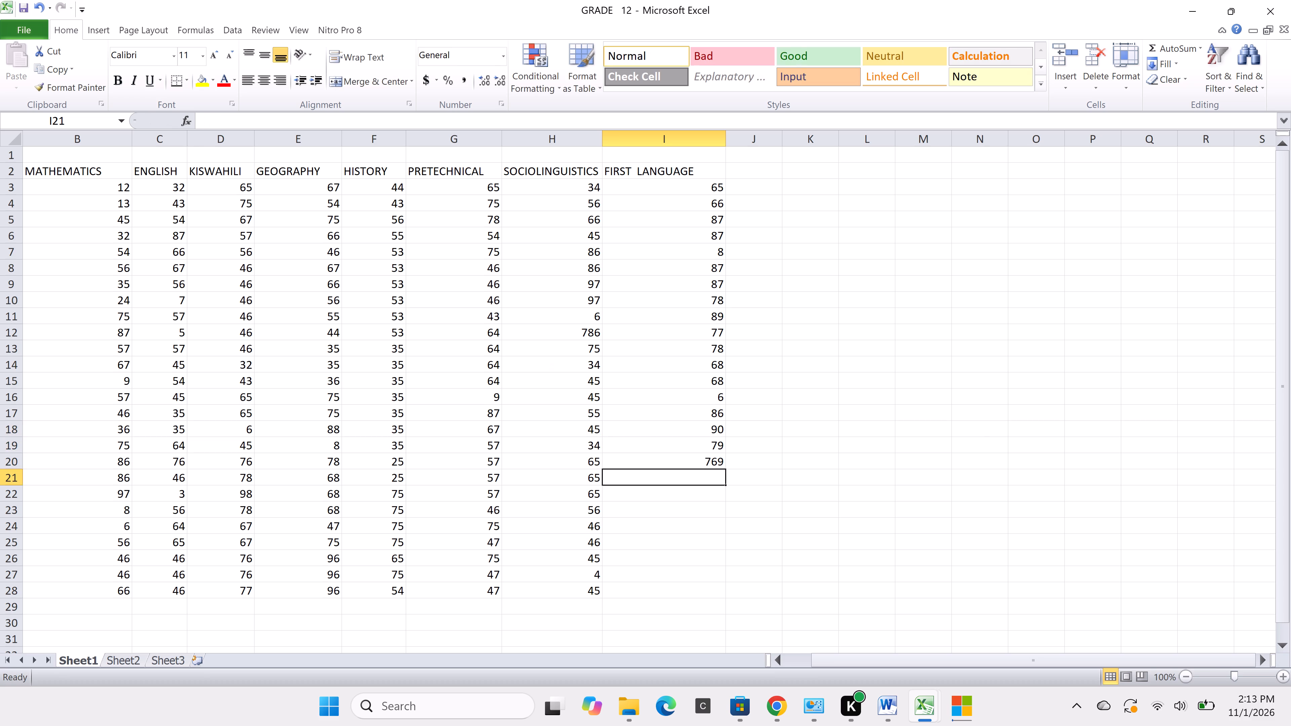
key("Up")
type("07")
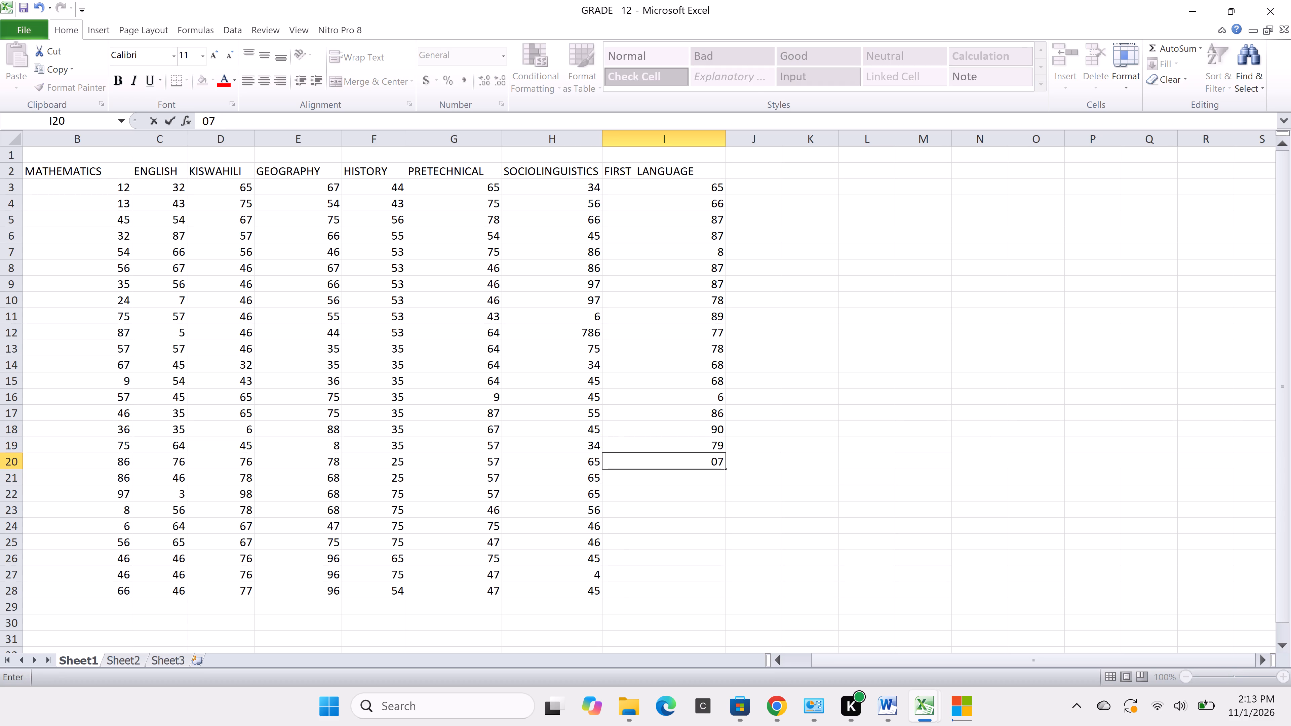
key("Down")
key("Up")
key("Down")
type("79")
key("Down")
Finish the First Language column with the marks 69, 97, 79, 69, 69, 6 and 96 in cells I22 to I28.
type("69")
key("Down")
type("97")
key("Down")
type("79")
key("Down")
type("69")
key("Down")
type("69")
key("Down")
key("6")
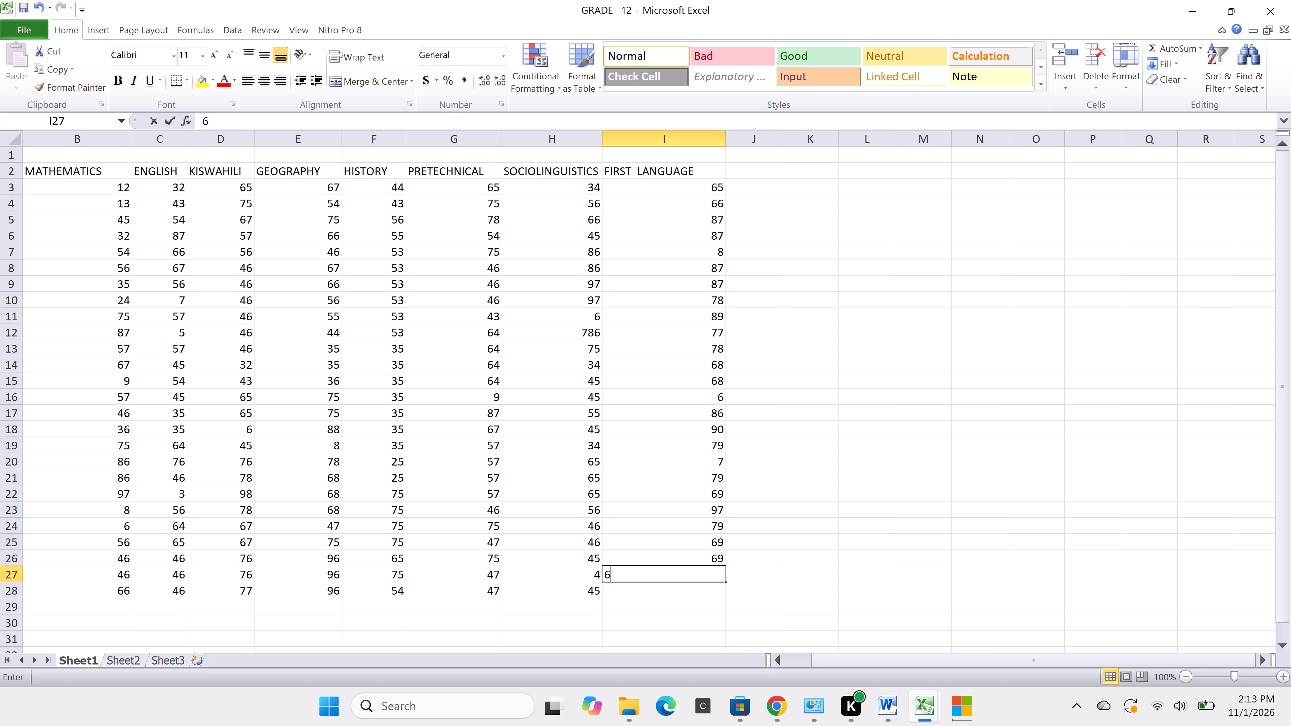
key("Down")
type("96")
key("Up")
Add the column heading TOTAL in cell J2, beside the First Language heading.
key("Up")
key("Up")
key("Up")
key("Up")
key("Up")
key("Up")
key("Up")
key("Up")
key("Up")
key("Up")
key("Up")
key("Up")
key("Up")
key("Up")
key("Up")
key("Up")
key("Up")
key("Up")
key("Up")
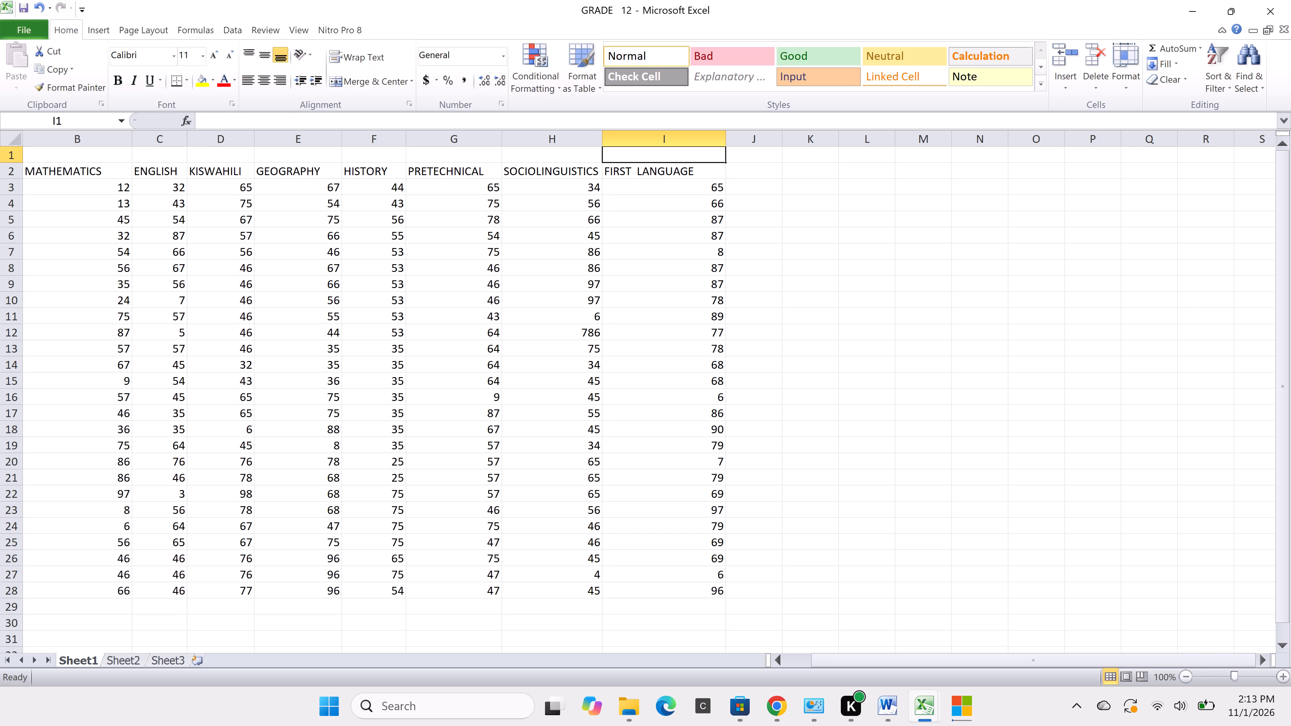
key("Down")
key("Right")
key("y")
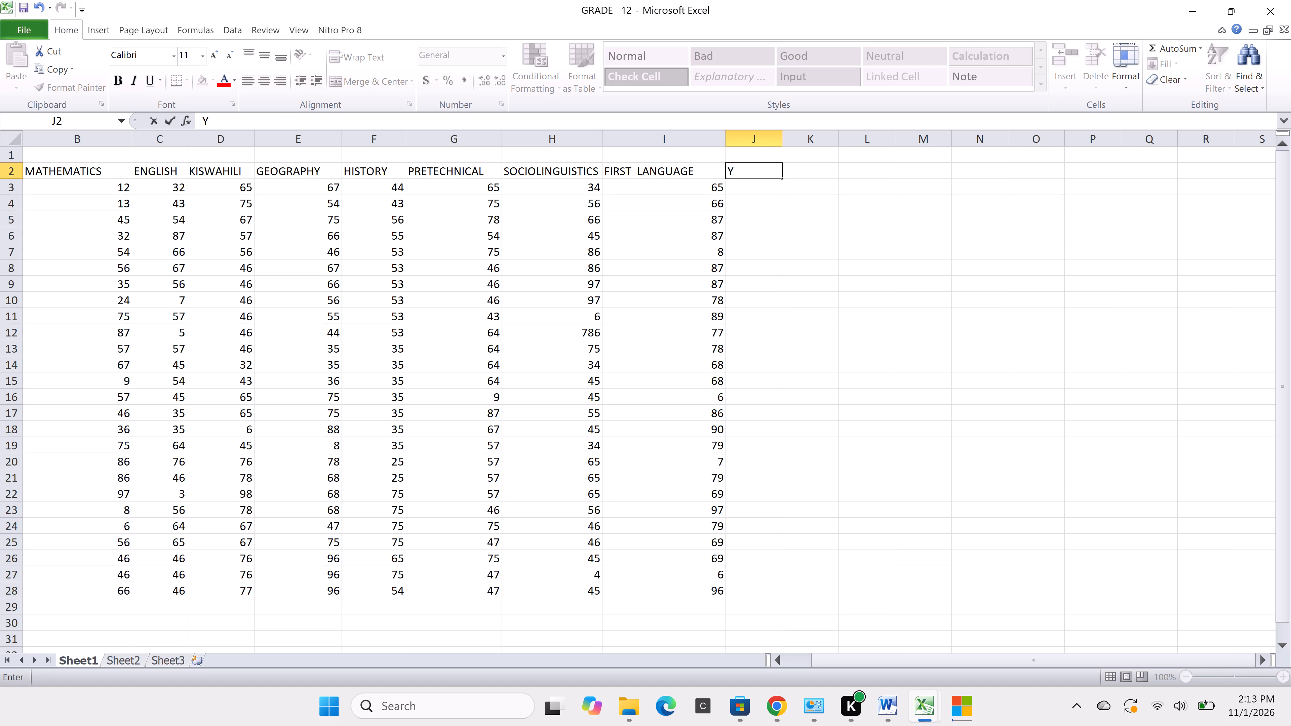
type("\\TOTAL")
key("BackSpace")
key("BackSpace")
key("BackSpace")
key("BackSpace")
key("BackSpace")
key("BackSpace")
key("BackSpace")
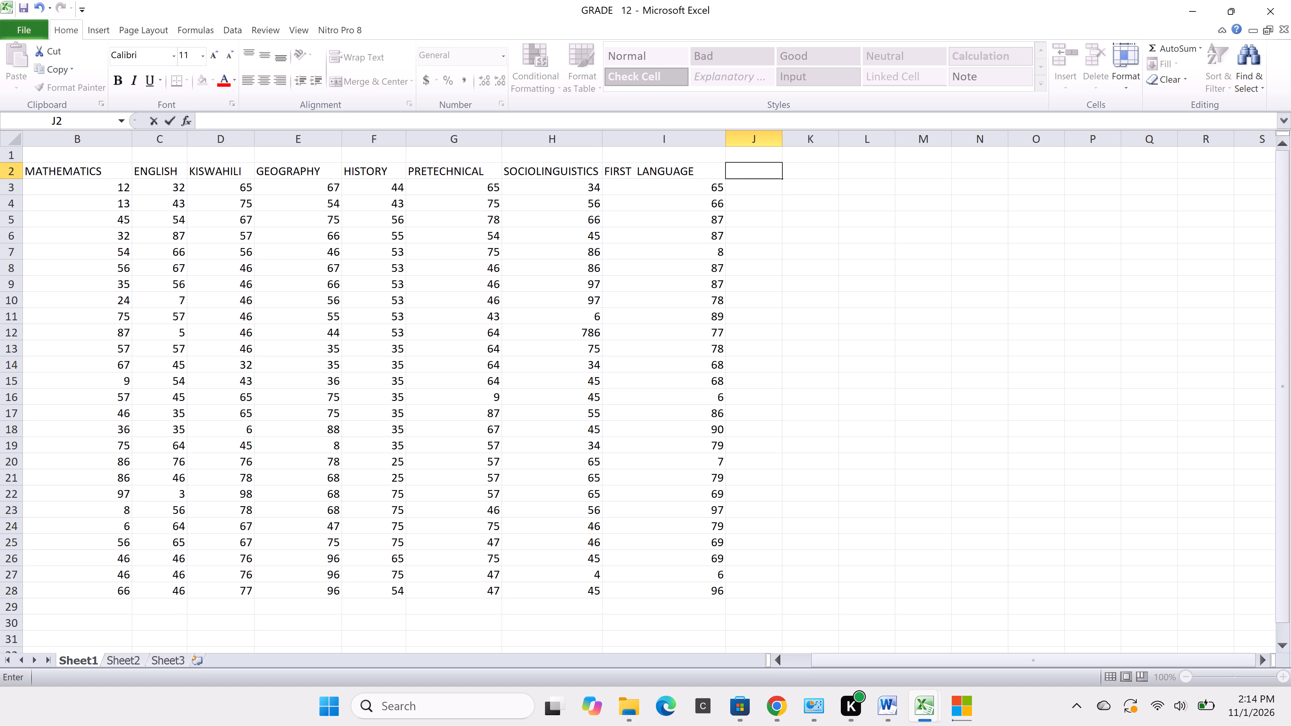
type("TOTAL")
key("Down")
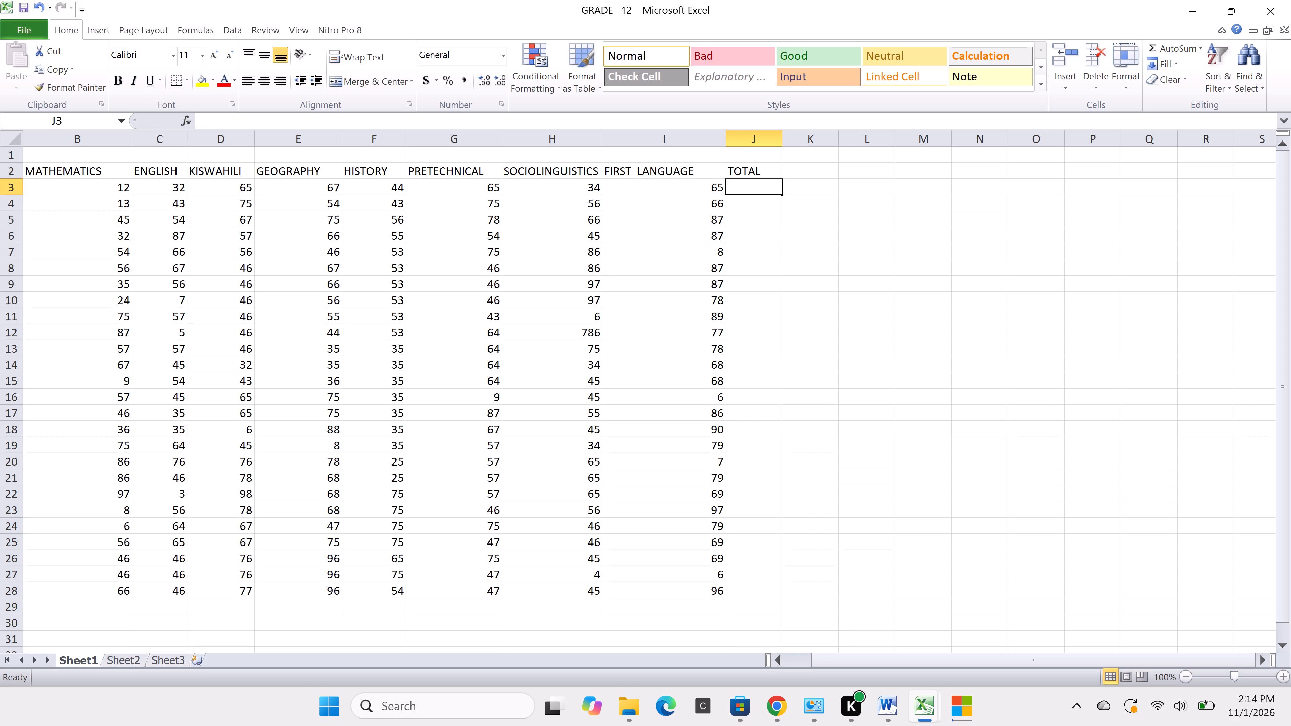
Enter the formula =SUM(C3:I3) in cell J3 for the first learner's total.
key("equal")
type("SUM")
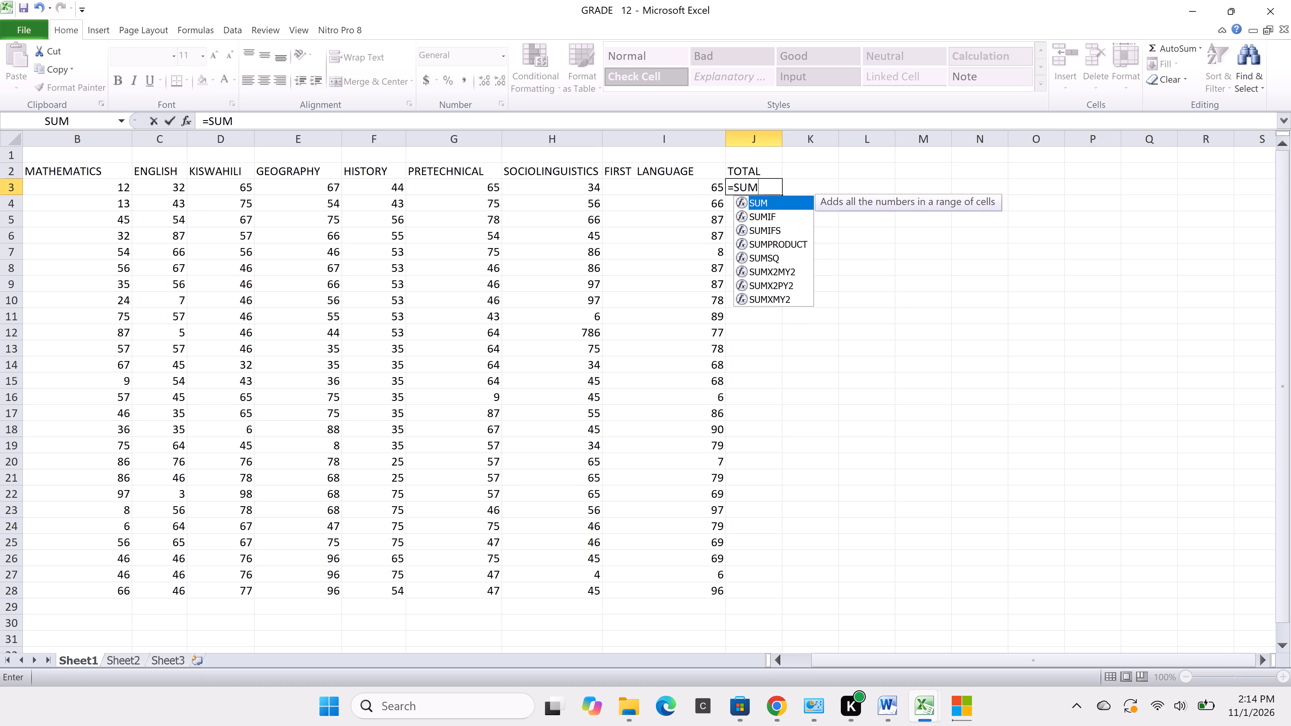
key("shift+parenleft")
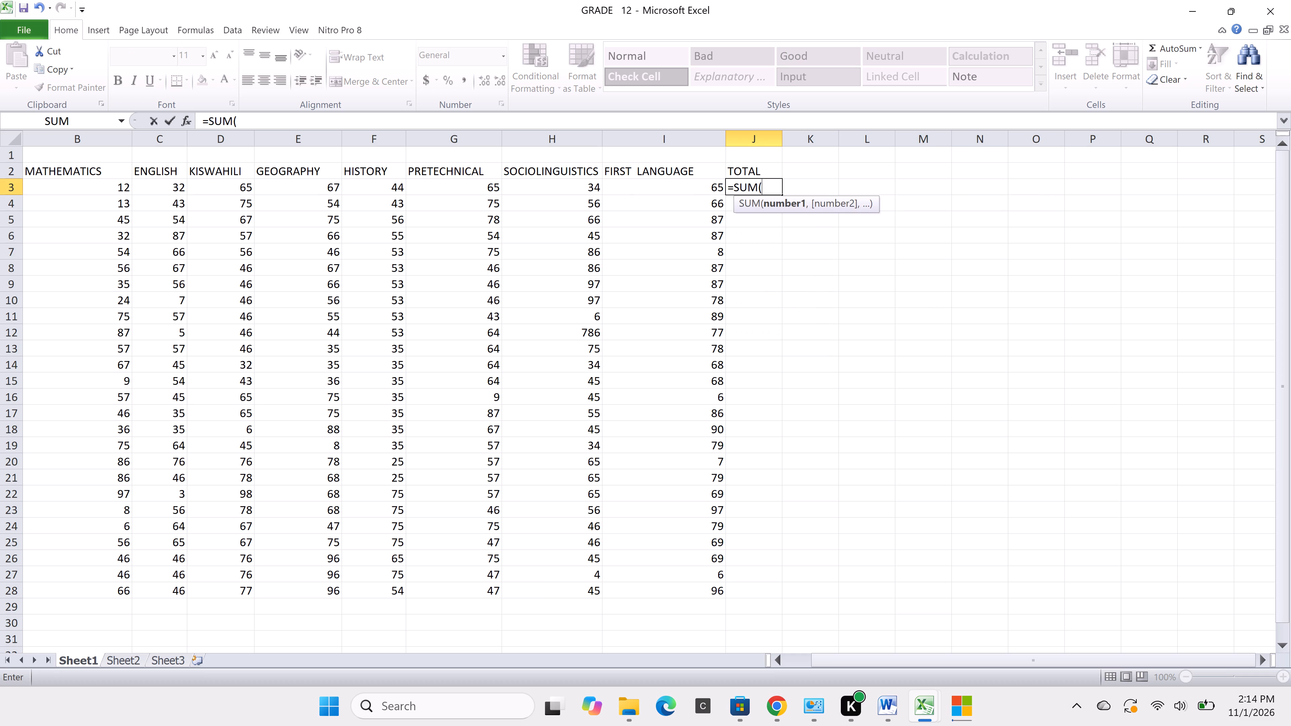
key("c")
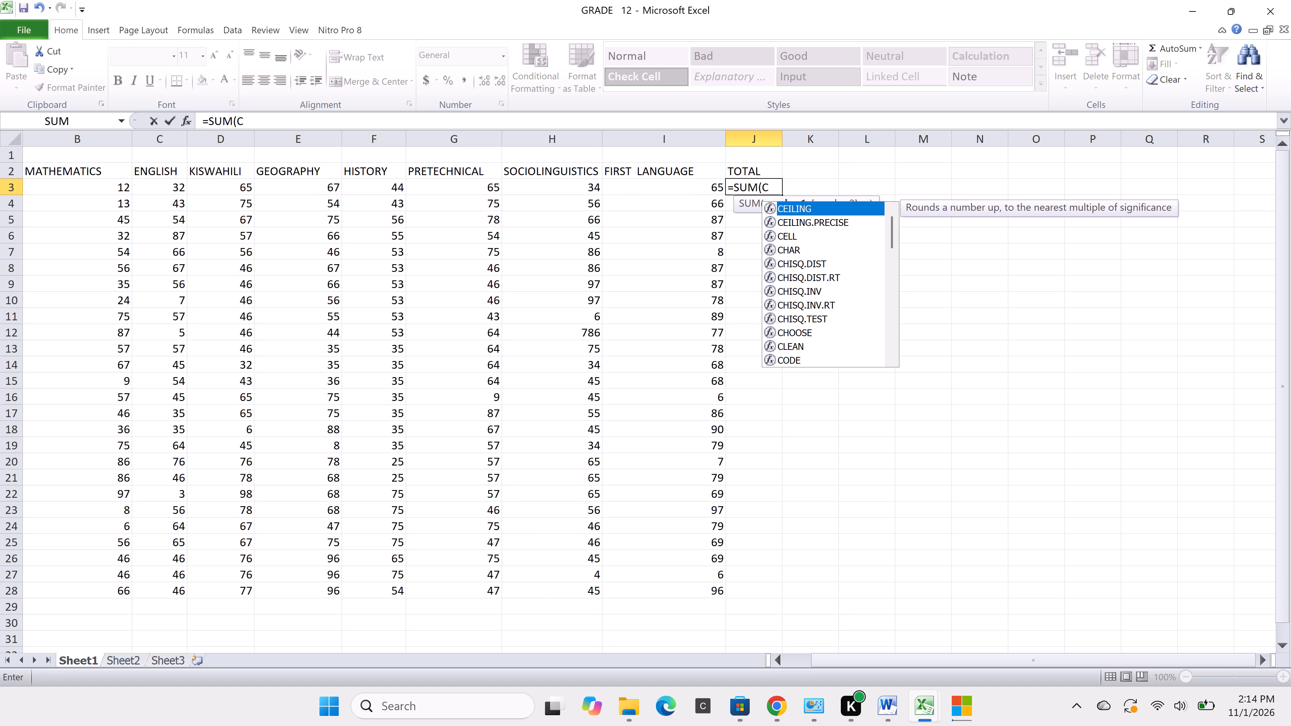
key("3")
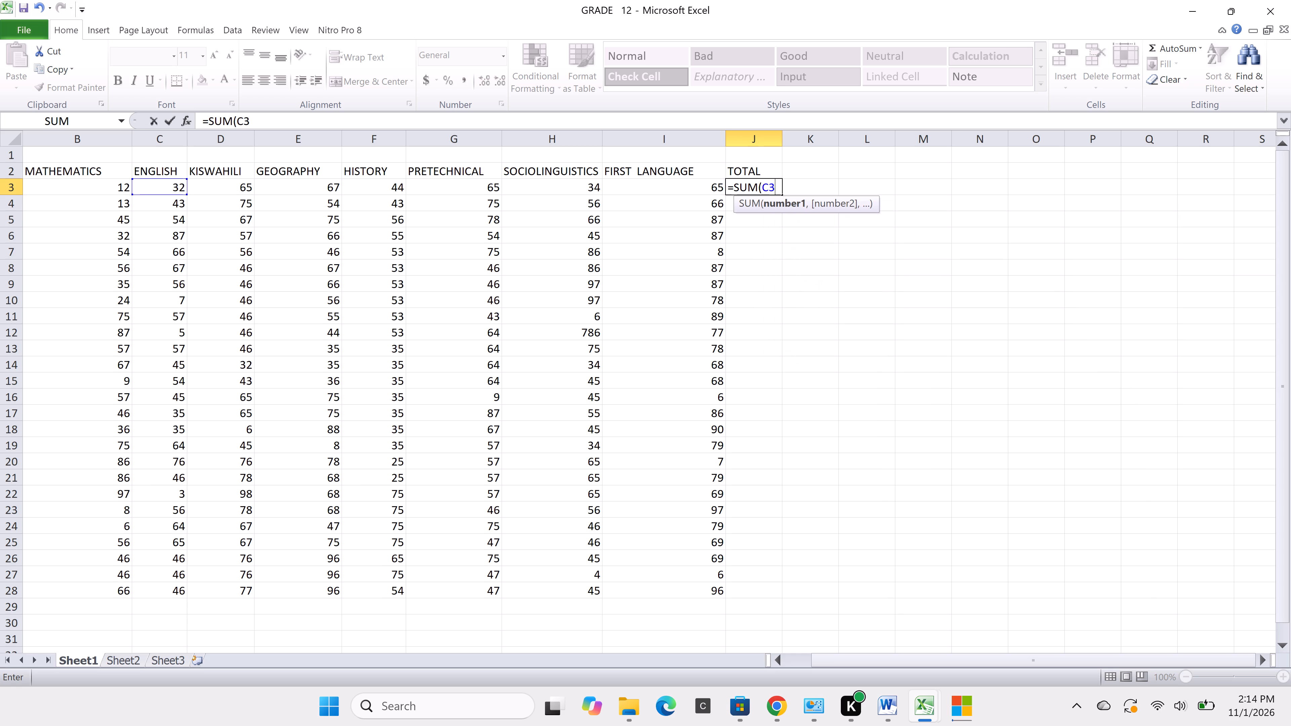
key("shift+colon")
type("I3")
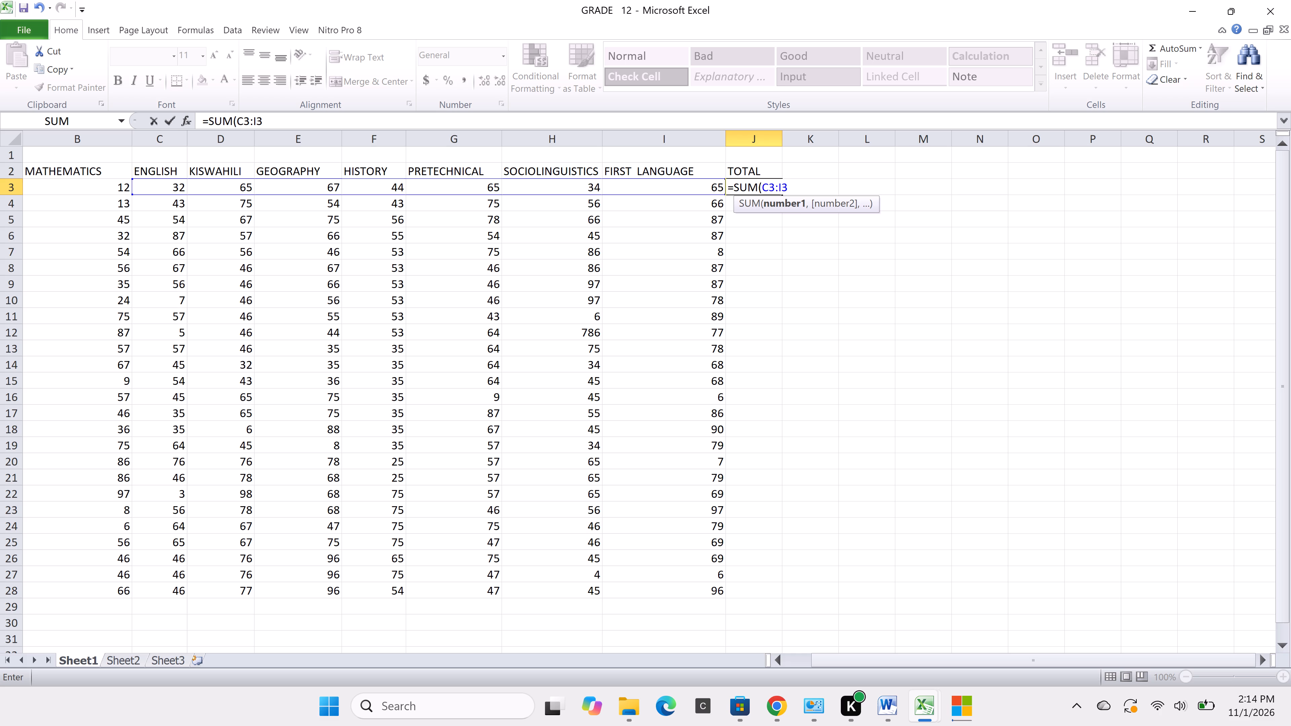
key("shift+parenright")
key("Return")
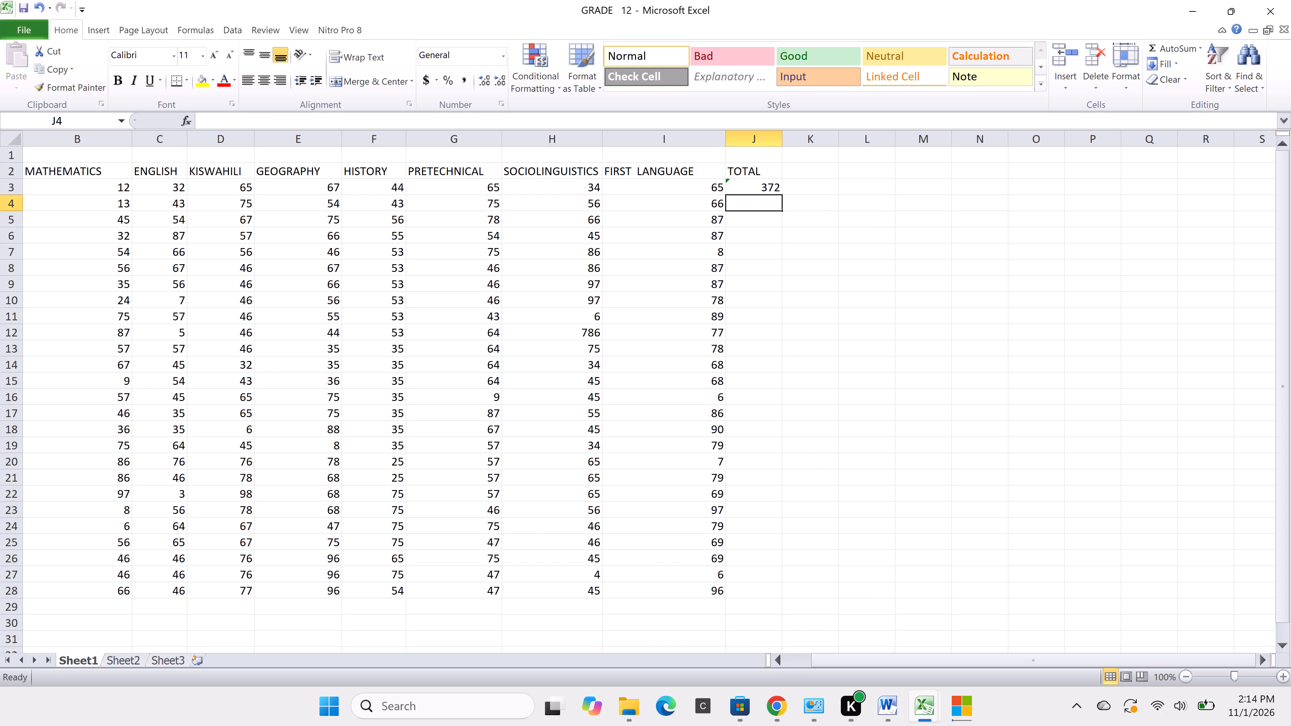
Fill the total formula from J3 down through cell J28 for the remaining learners.
left_click(755, 188)
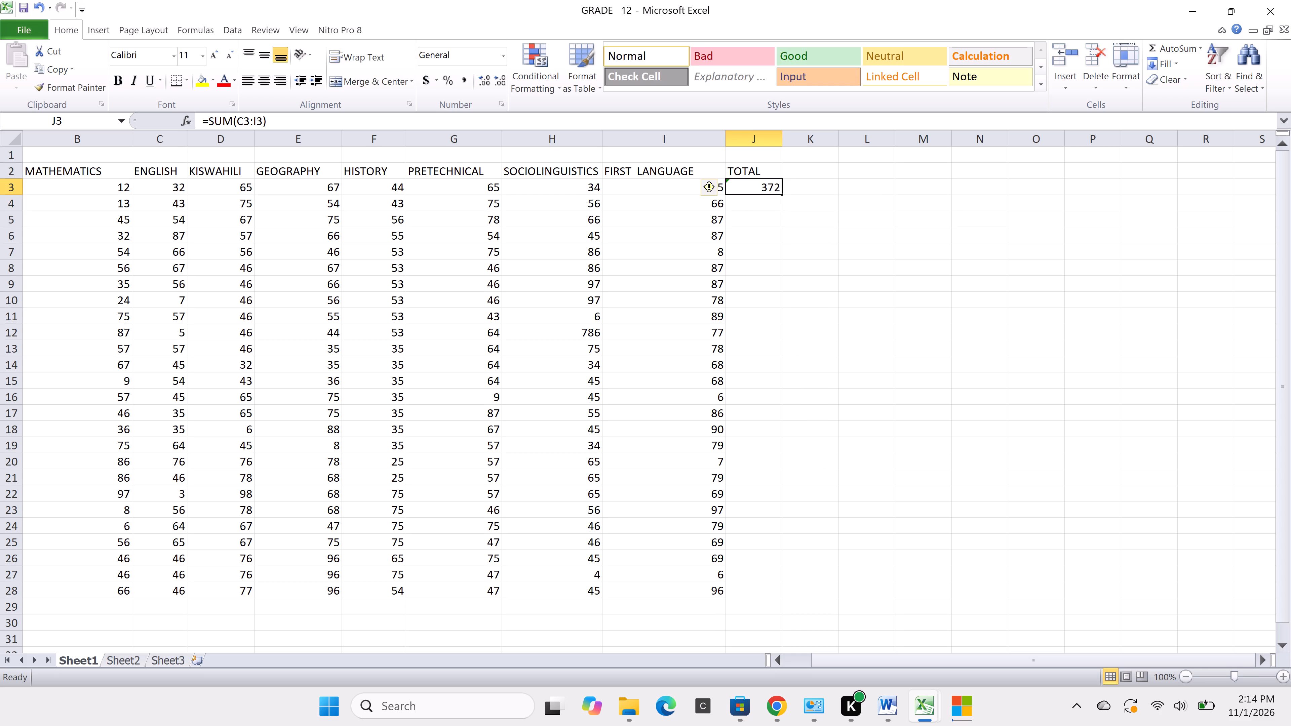
left_click_drag(780, 196, 782, 581)
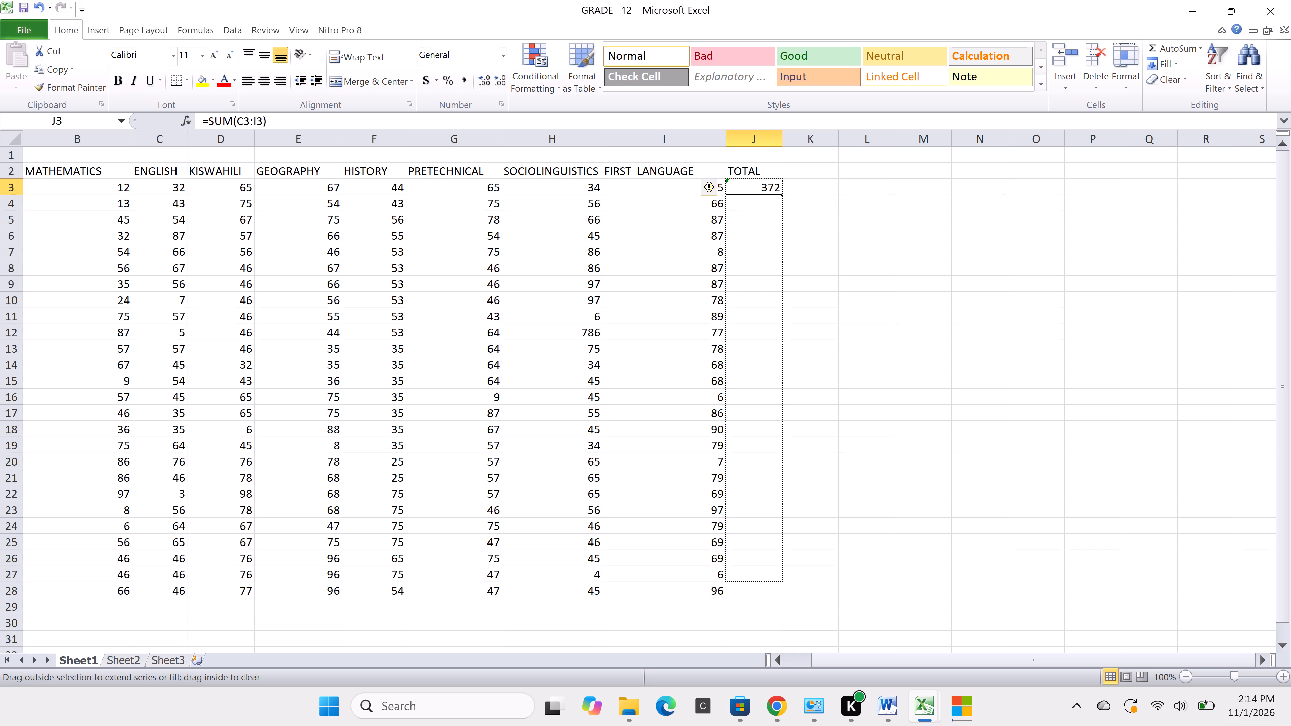
left_click_drag(782, 581, 776, 596)
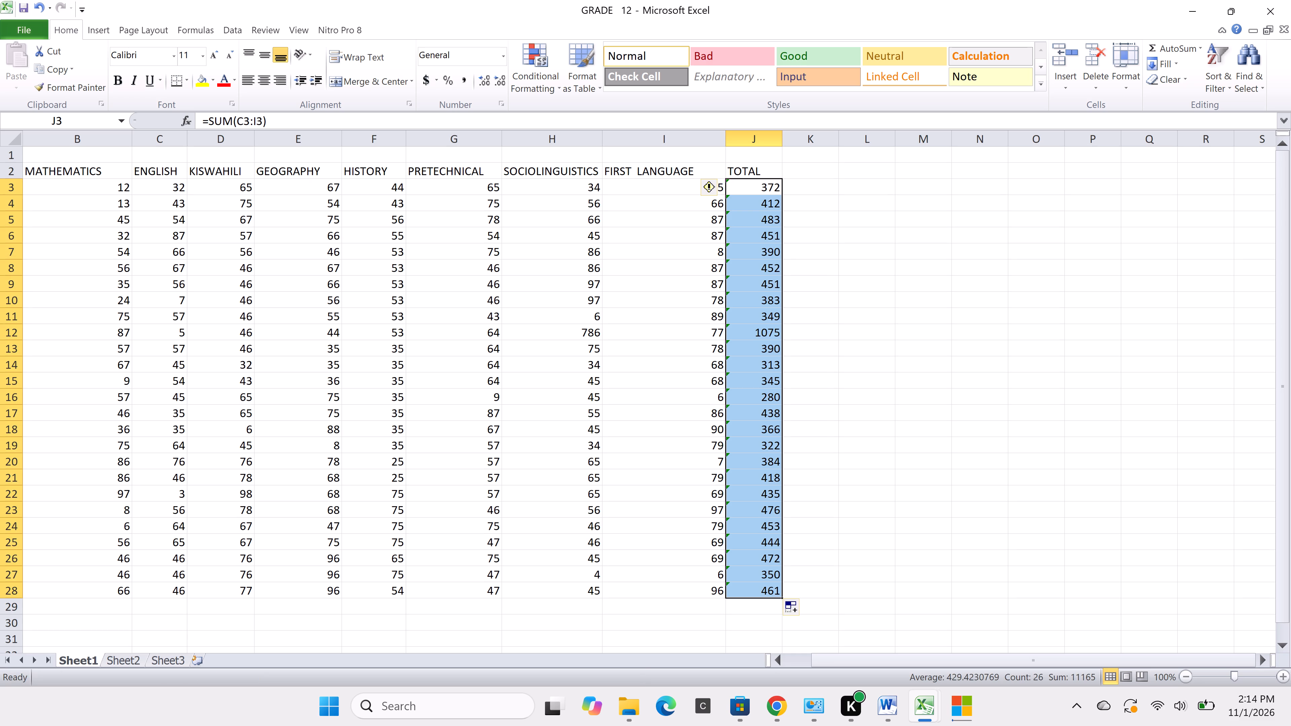
left_click(890, 512)
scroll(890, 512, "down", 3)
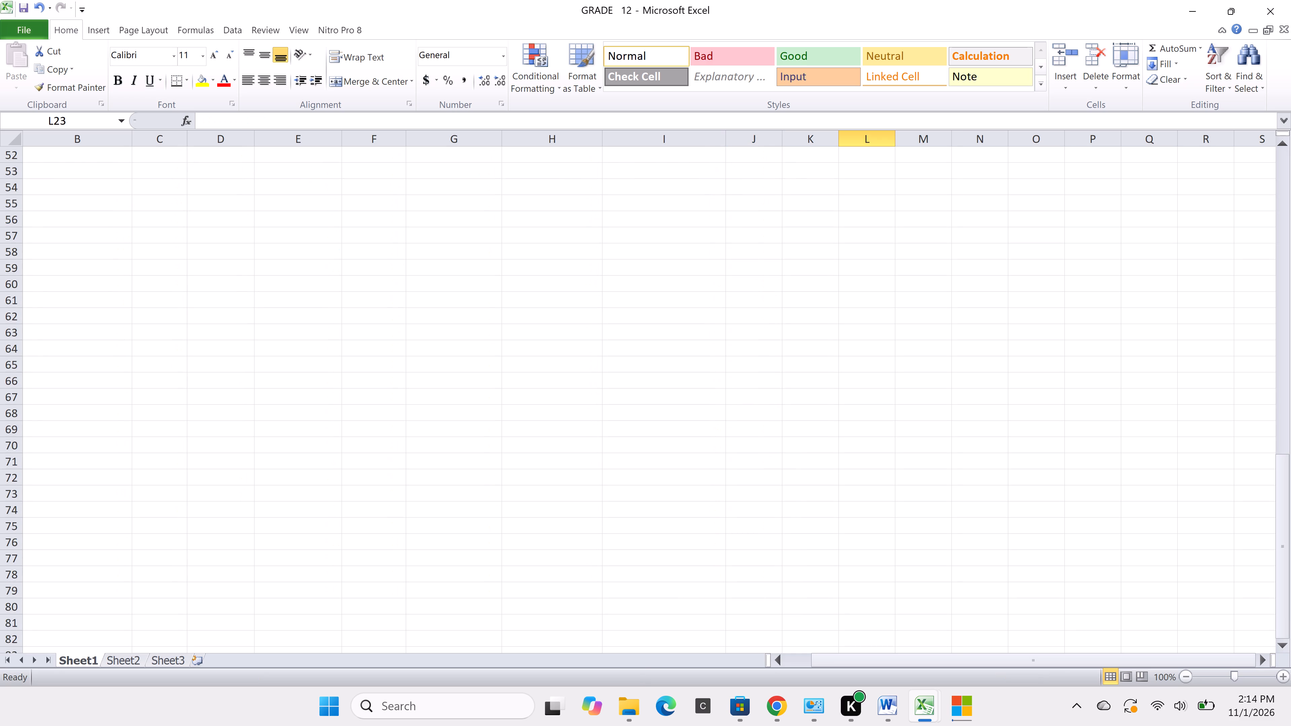
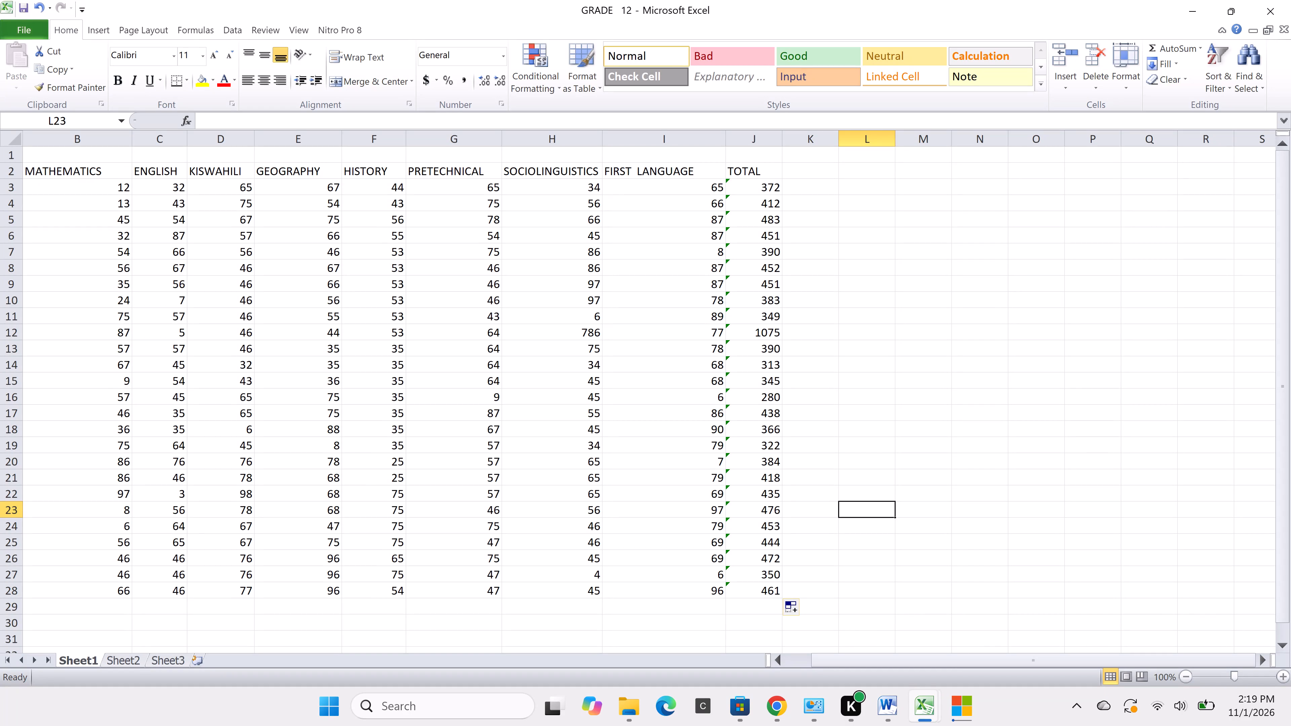
Save the GRADE 12 workbook with the completed TOTAL column.
left_click(17, 1)
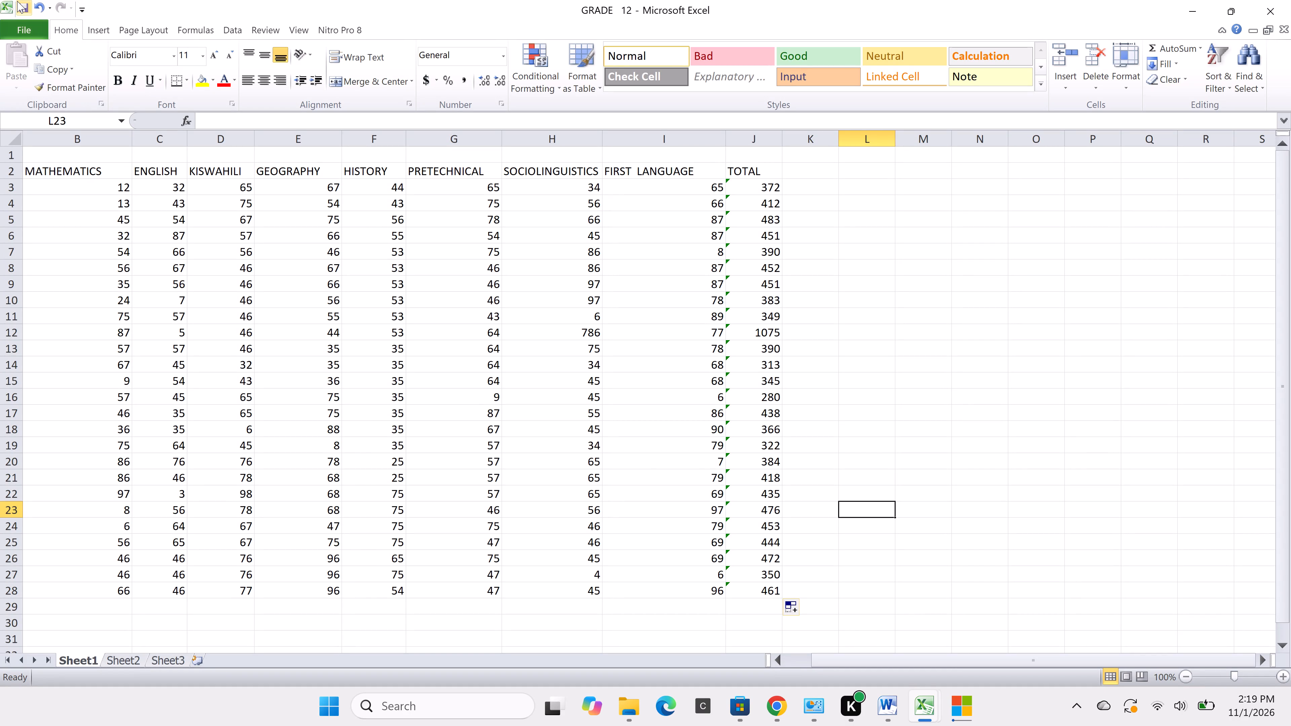
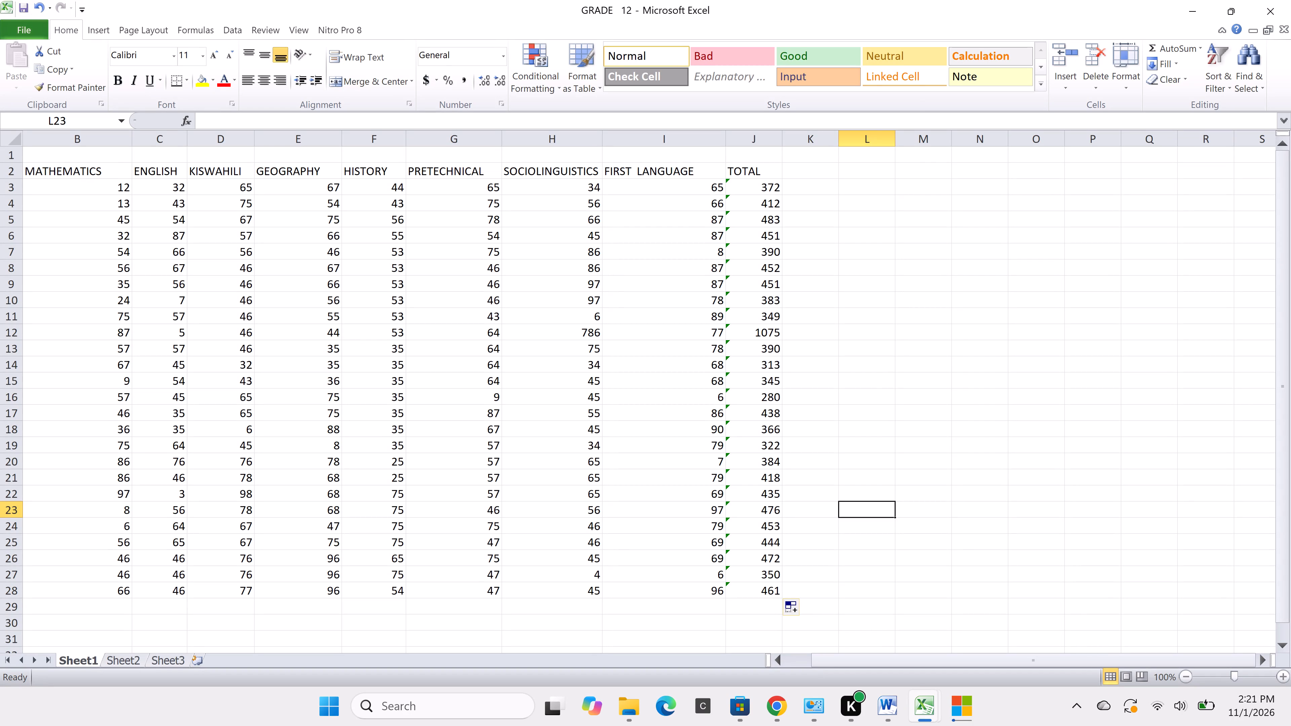
Check the Microsoft 365 and Office download progress, minimise its window and return to the GRADE 12 workbook.
left_click(965, 697)
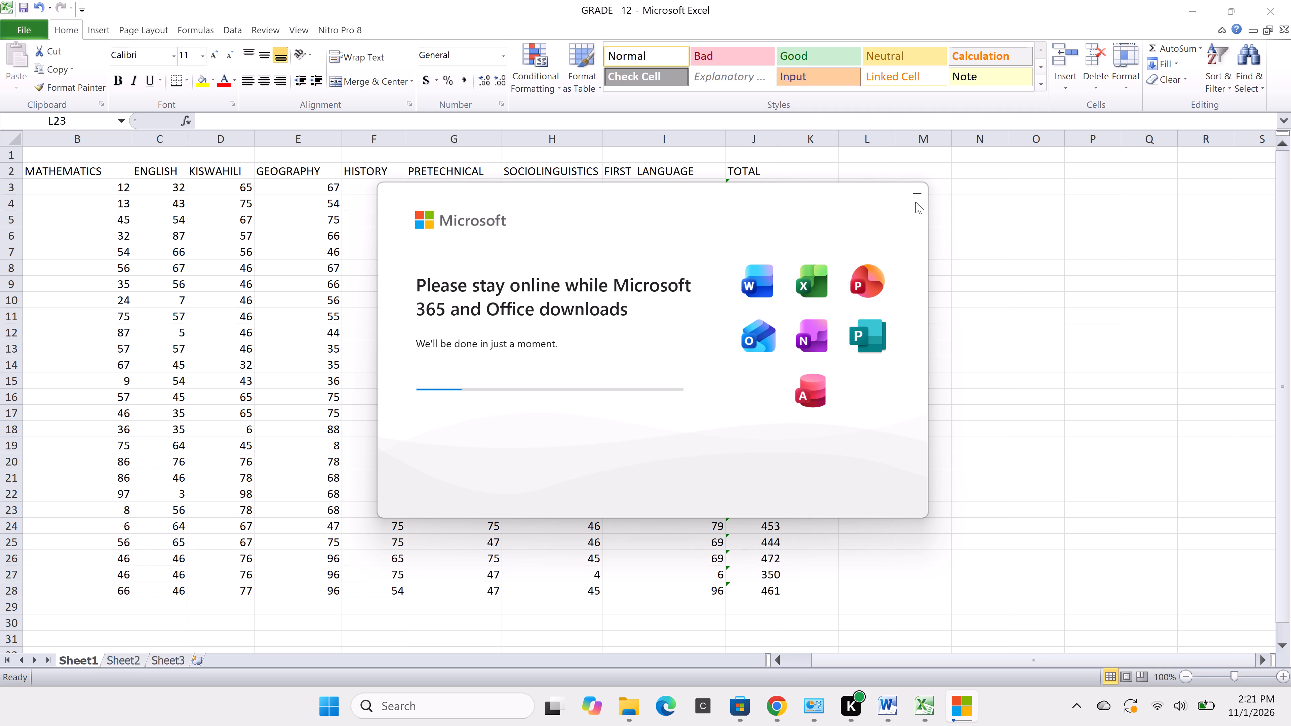
left_click(921, 189)
left_click(921, 189)
left_click(976, 255)
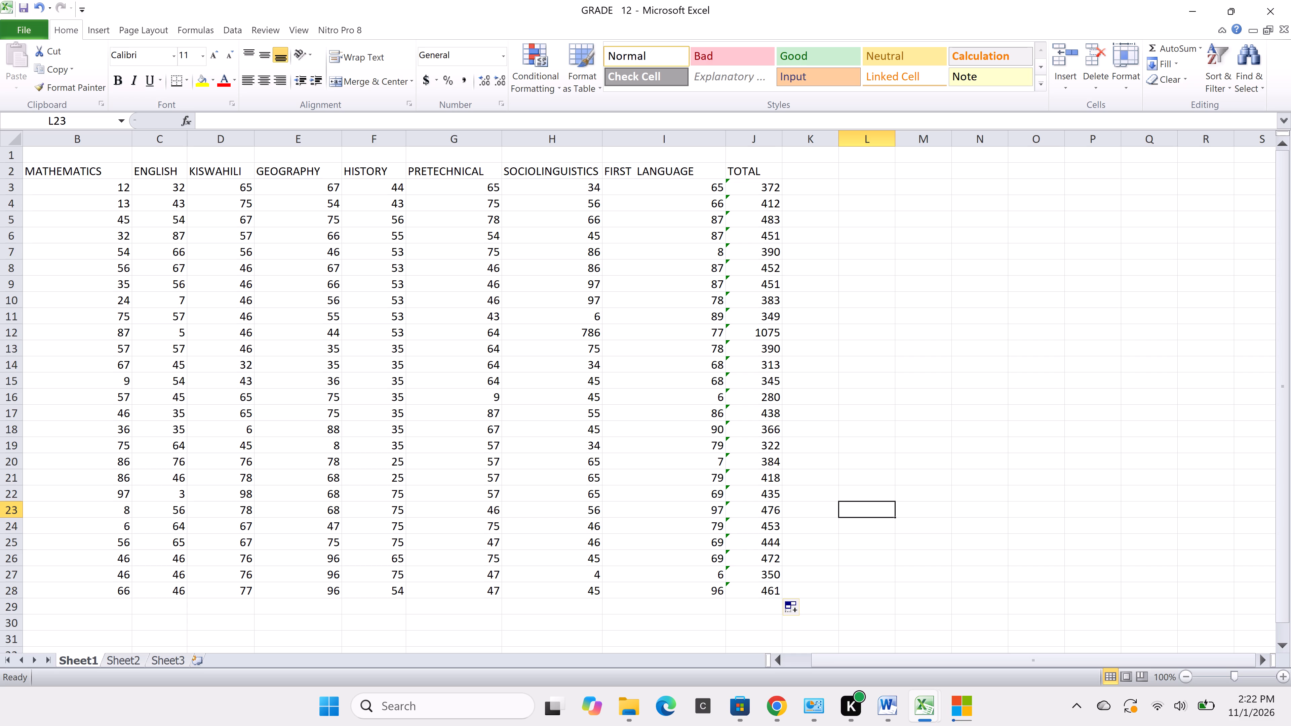
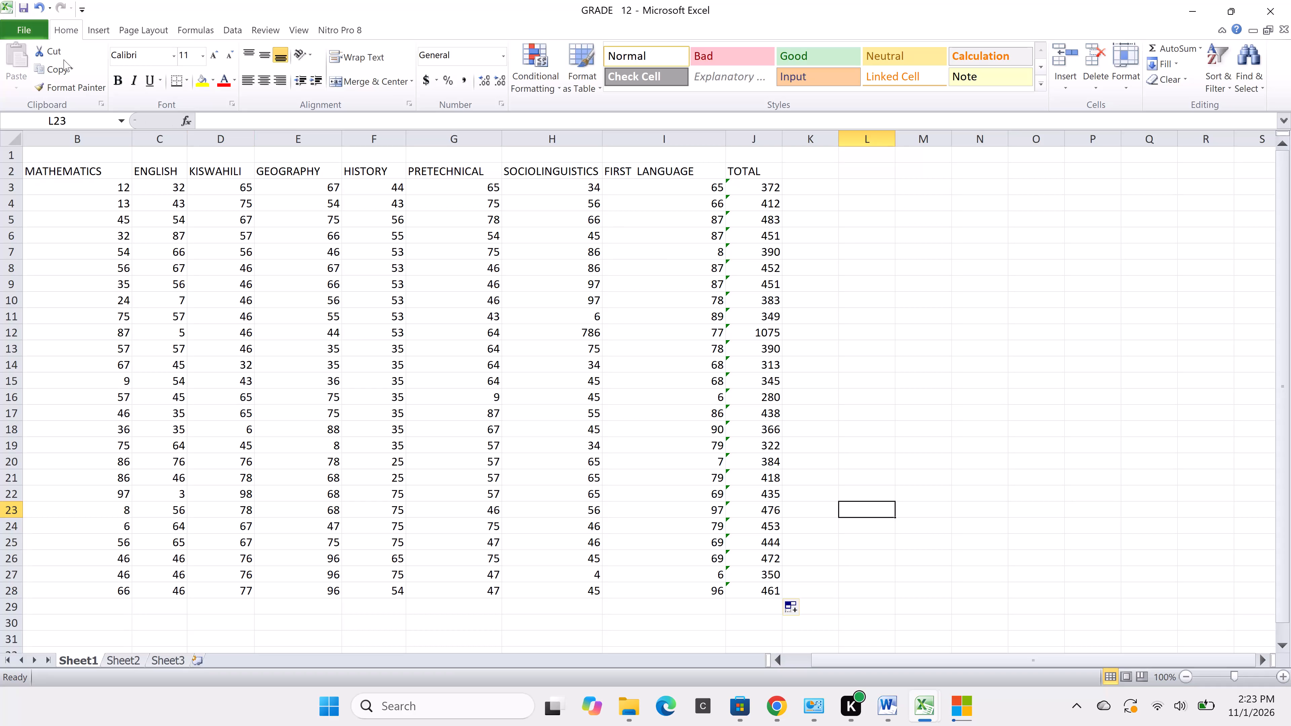
Save the GRADE 12 workbook with the completed marks and TOTAL column.
left_click(21, 12)
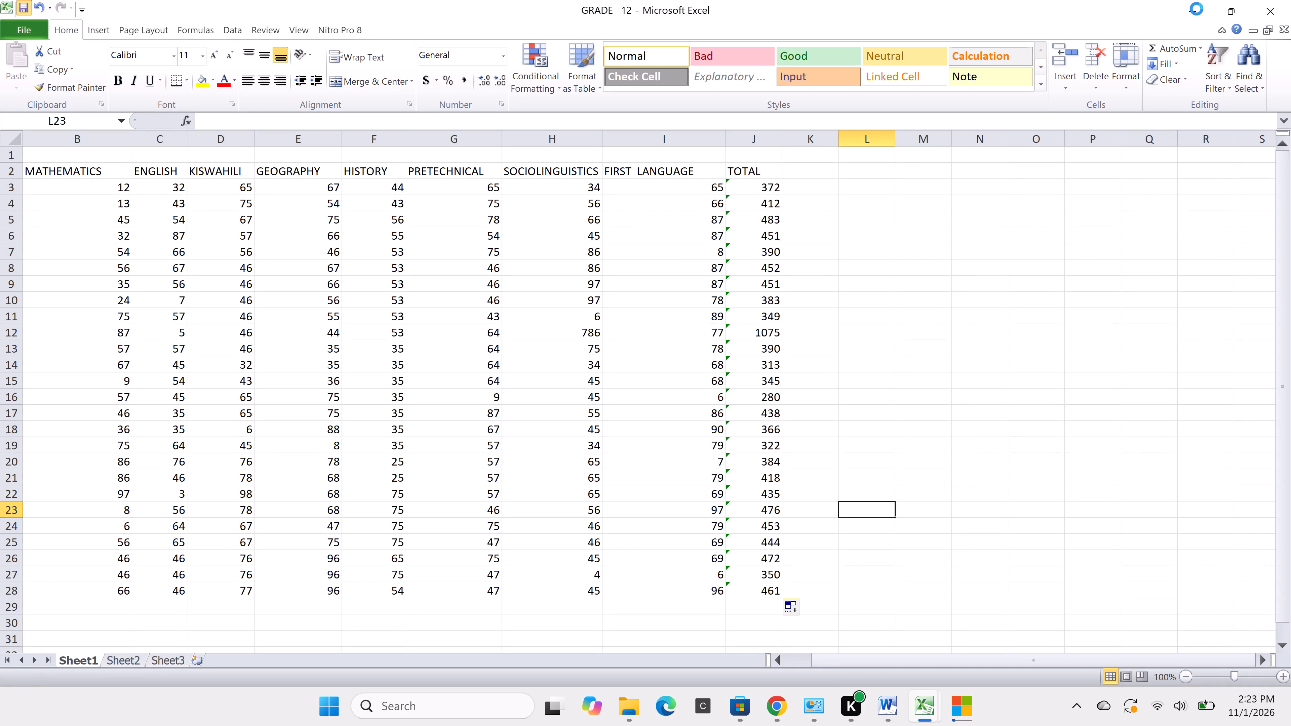
Minimise the GRADE 12 workbook and the cbee folder window, and switch to the Kuro app.
left_click(1177, 15)
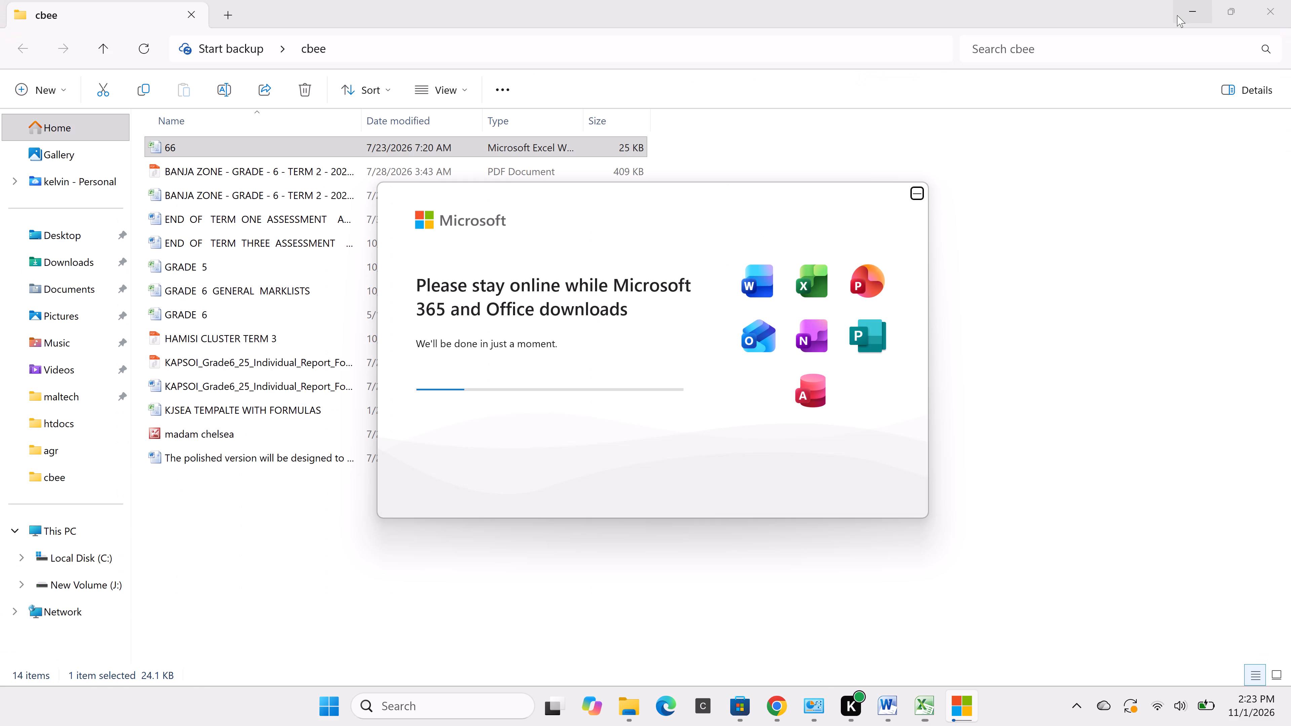
left_click(993, 206)
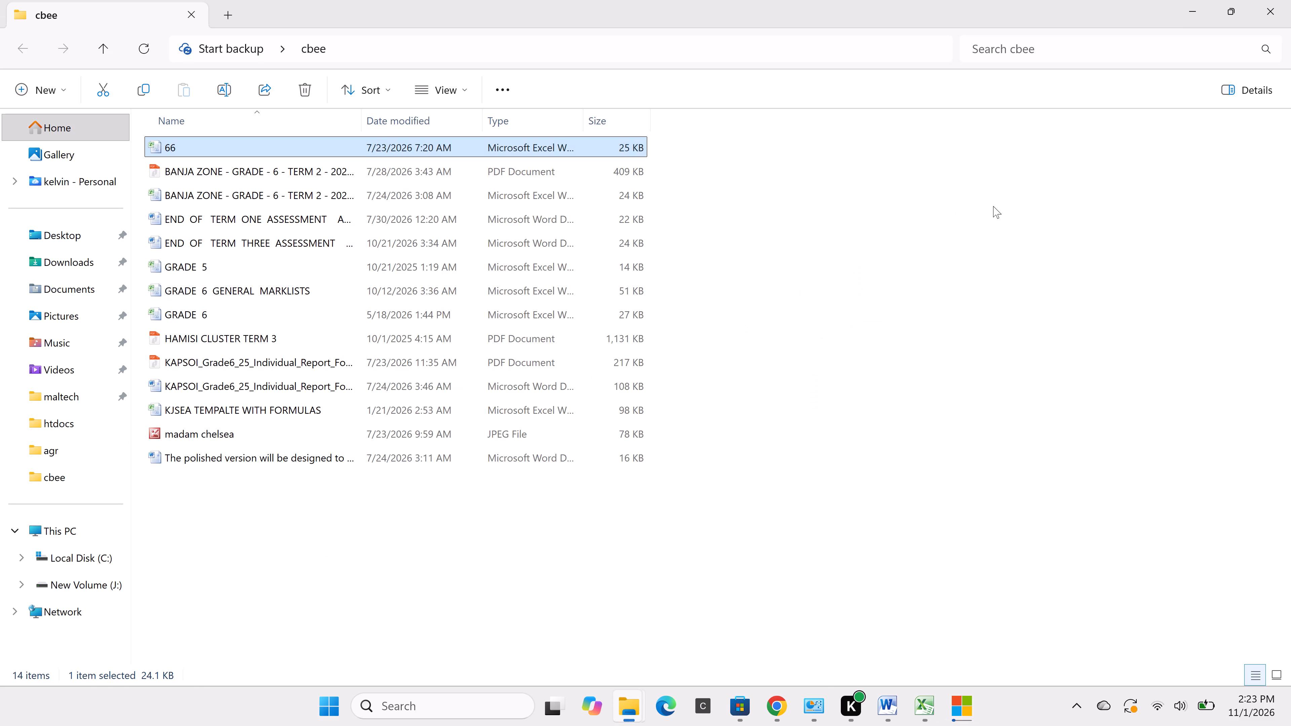
left_click(1188, 10)
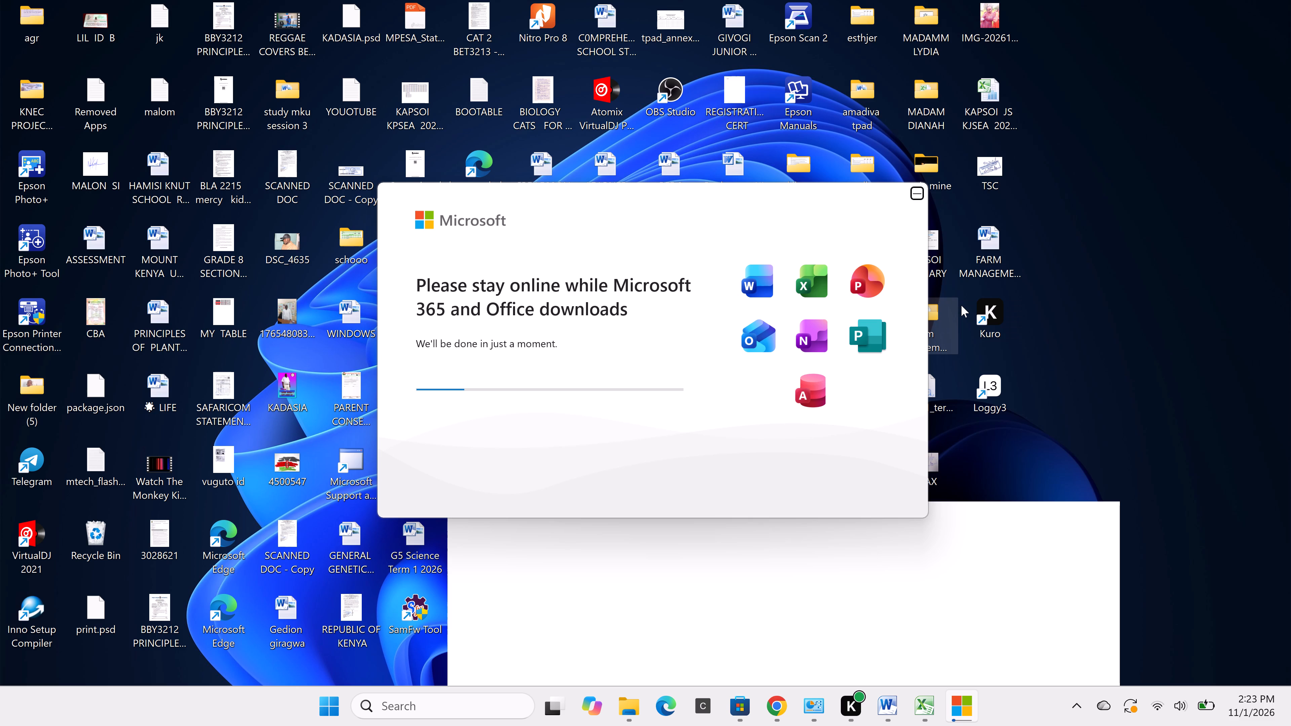
left_click(847, 708)
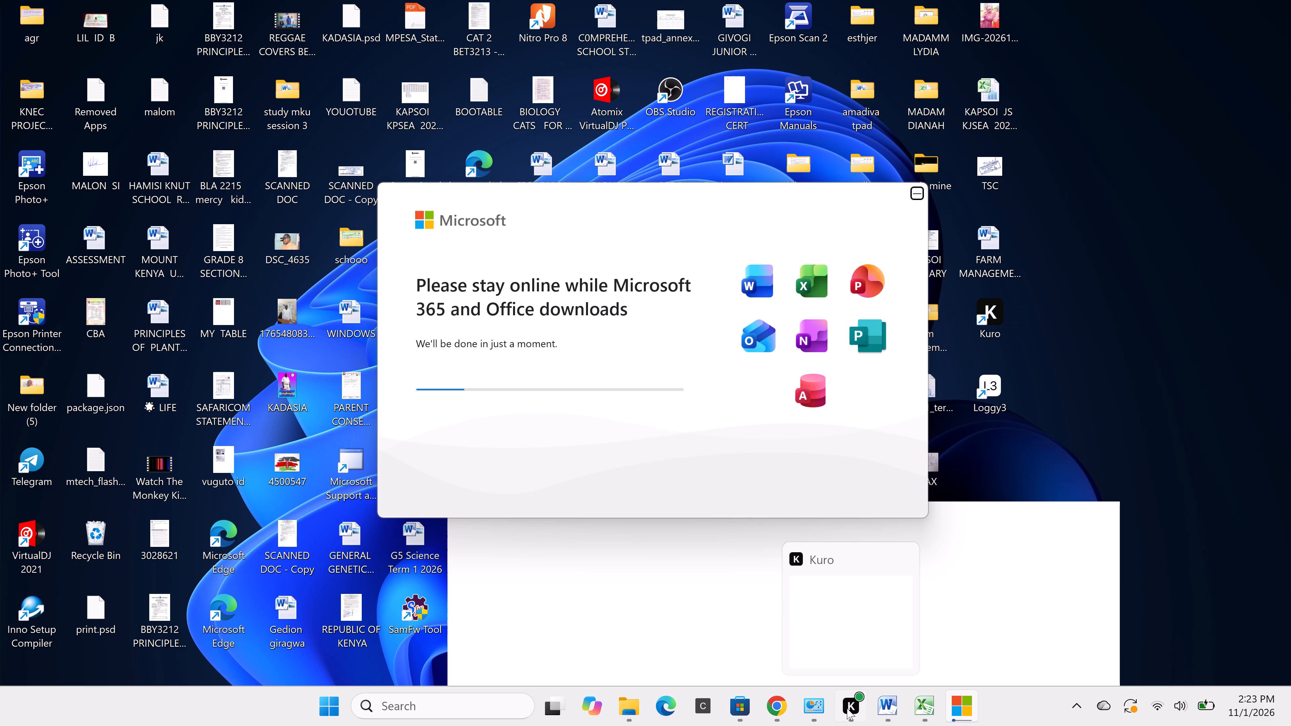
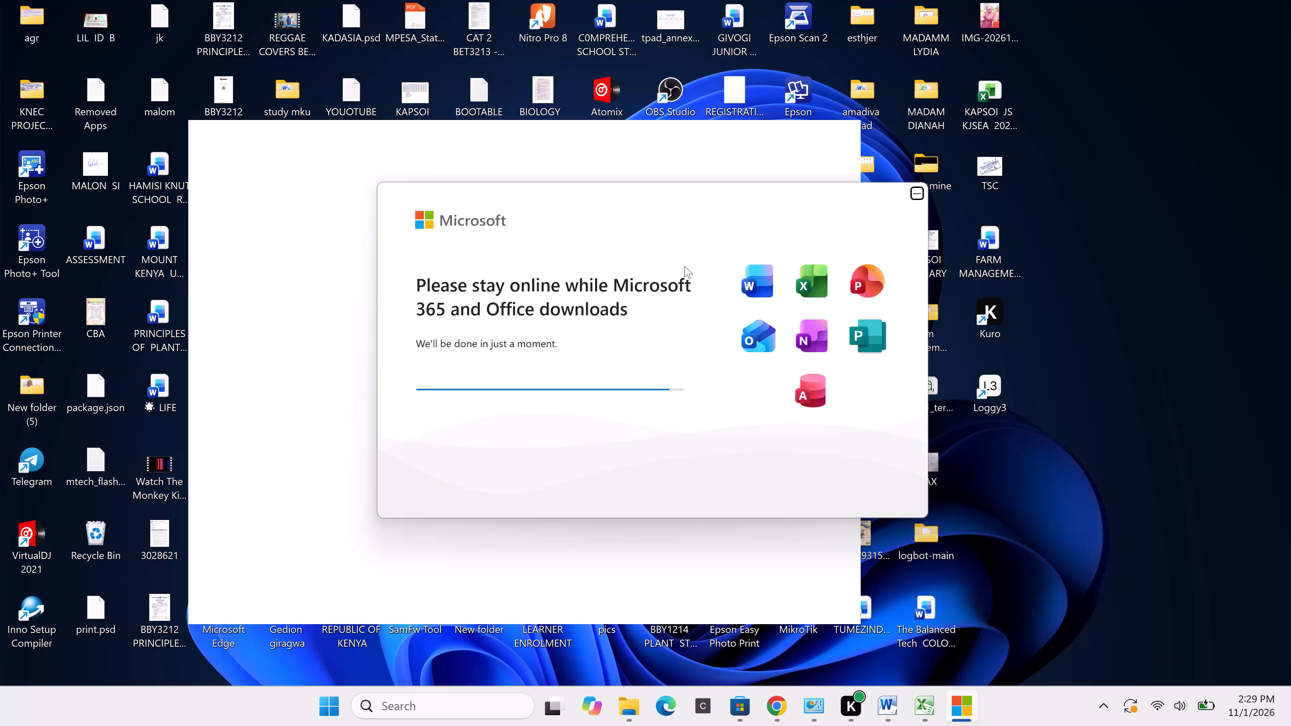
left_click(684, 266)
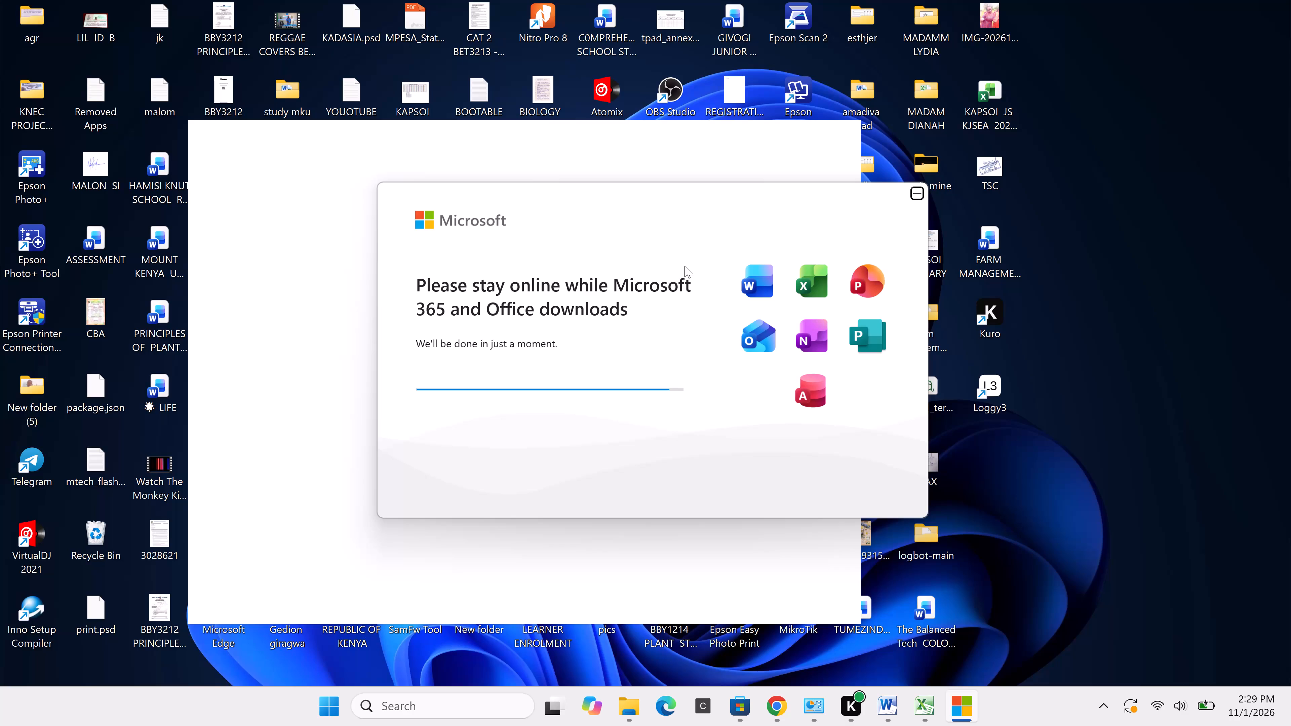